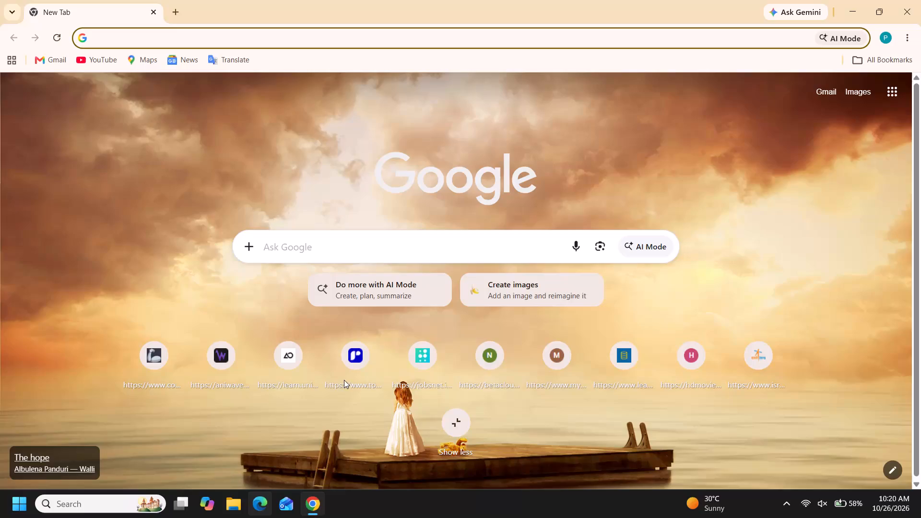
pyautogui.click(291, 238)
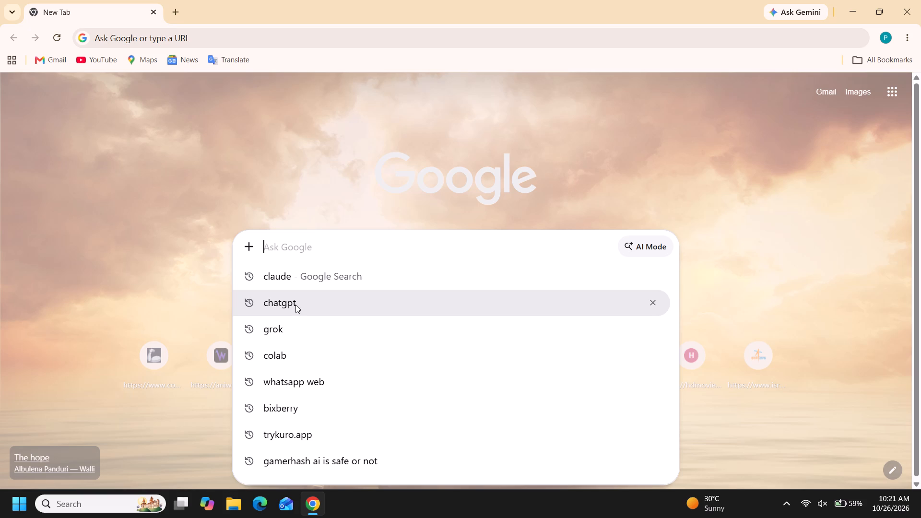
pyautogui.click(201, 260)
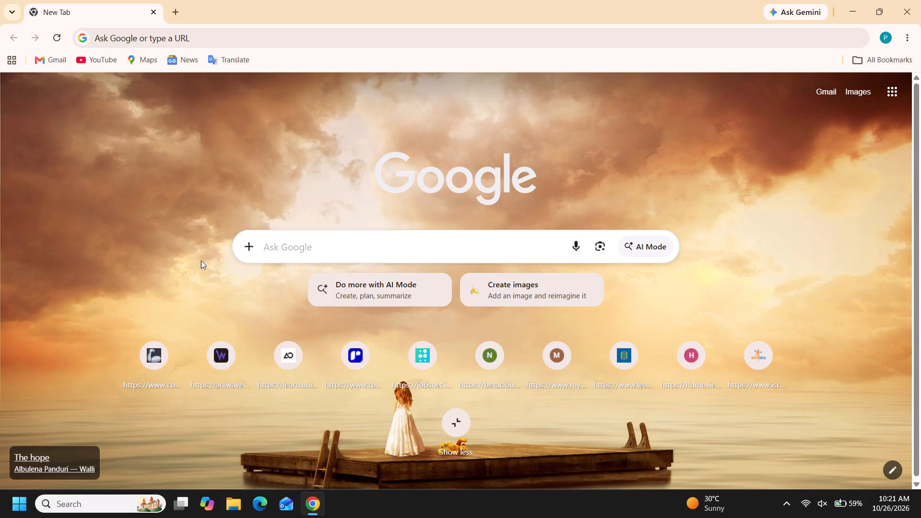
# Search the computer for "word" and launch the Word 2016 app.
pyautogui.click(92, 505)
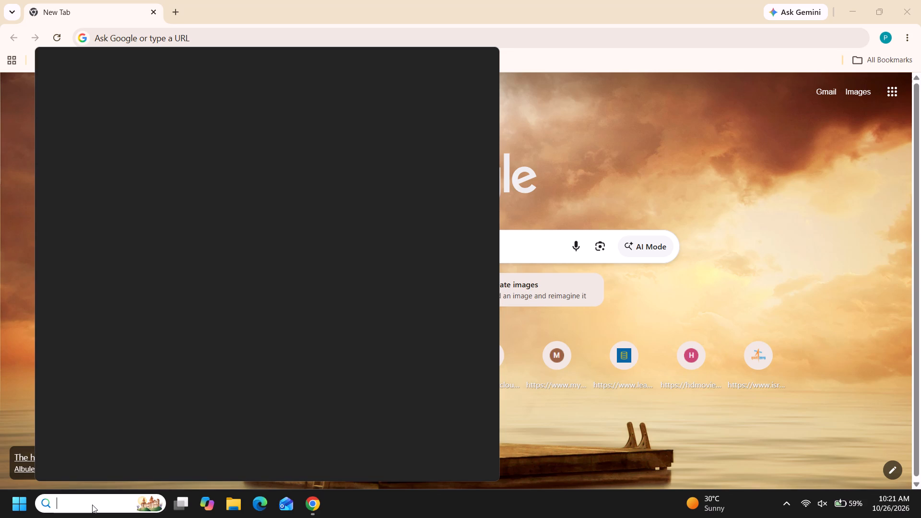
pyautogui.write('ord')
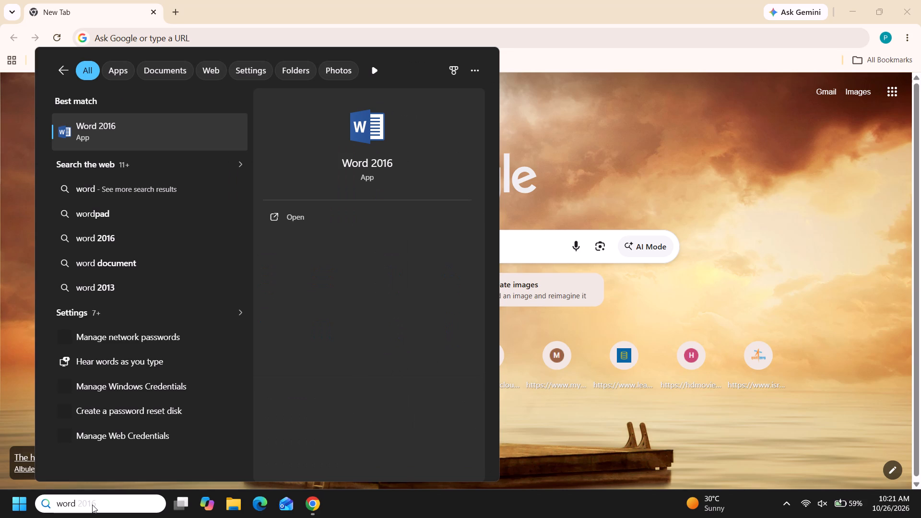
pyautogui.press('Return')
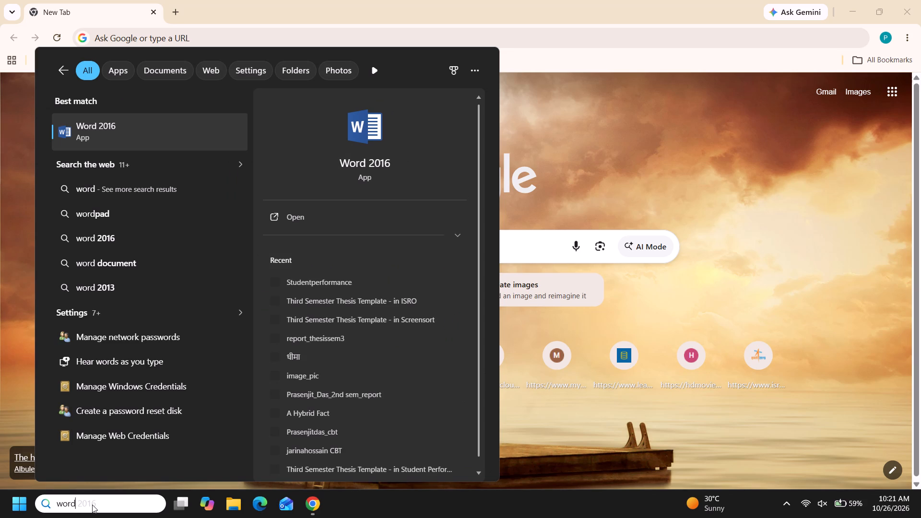
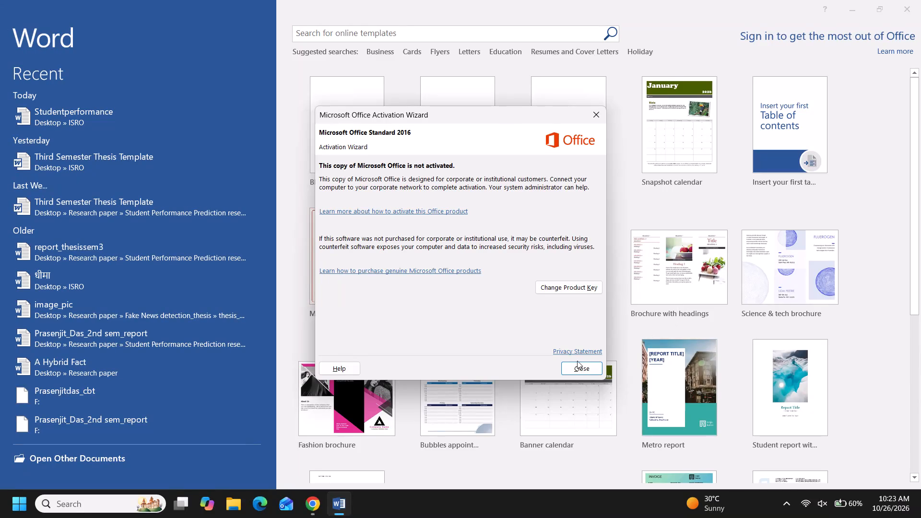
# Dismiss the Office activation notice and open the recent document Studentperformance from the ISRO folder.
pyautogui.click(576, 369)
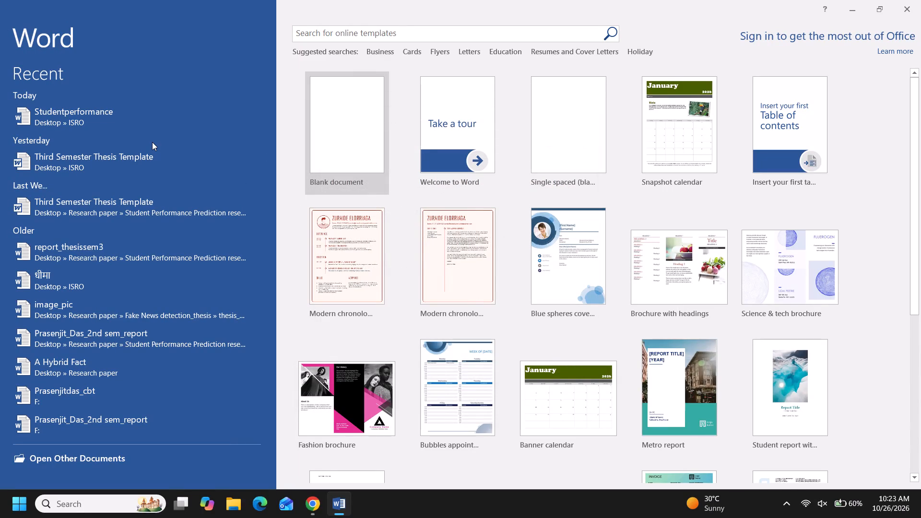
pyautogui.click(89, 119)
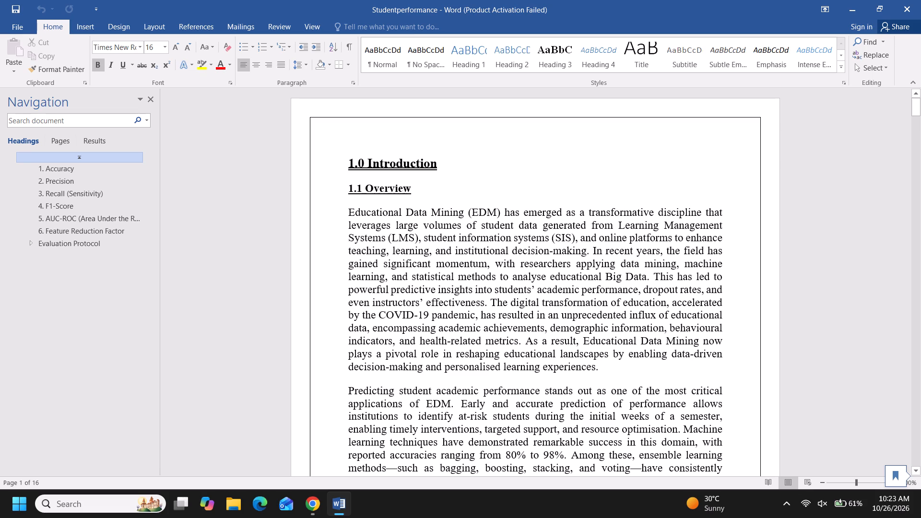
# Show the document as page thumbnails and look through all its pages for tables that need formatting.
pyautogui.click(62, 143)
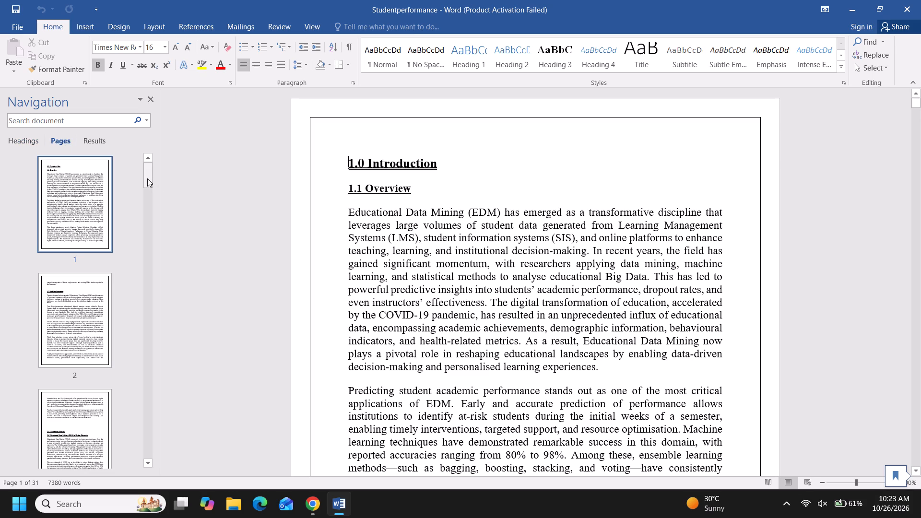
pyautogui.moveTo(148, 181); pyautogui.dragTo(147, 217)
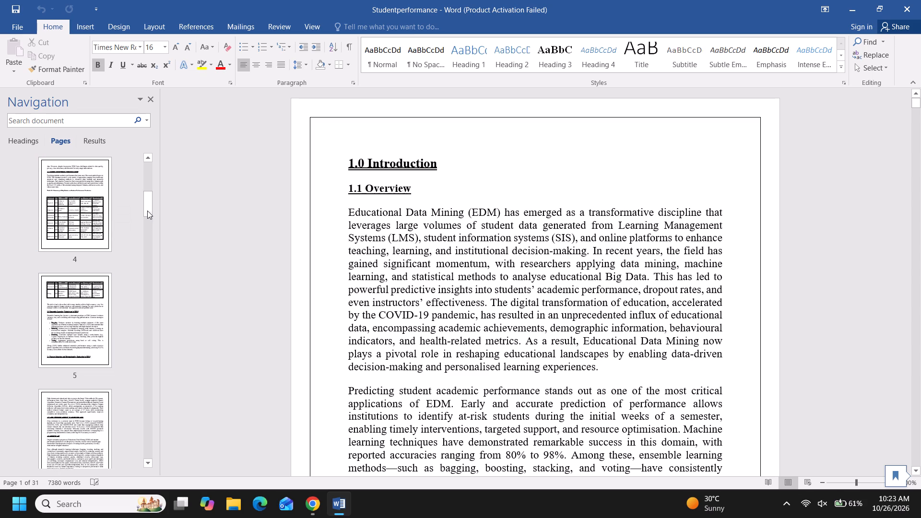
pyautogui.moveTo(148, 211); pyautogui.dragTo(143, 351)
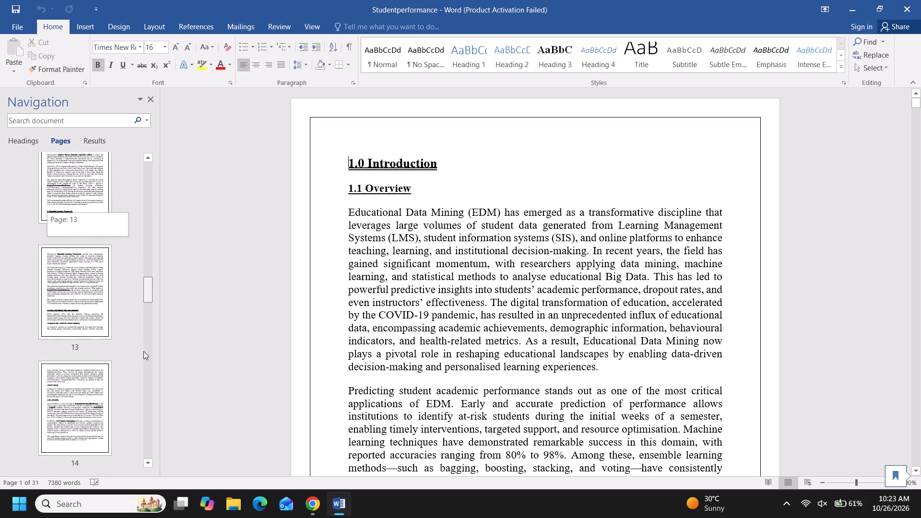
pyautogui.moveTo(143, 351); pyautogui.dragTo(143, 451)
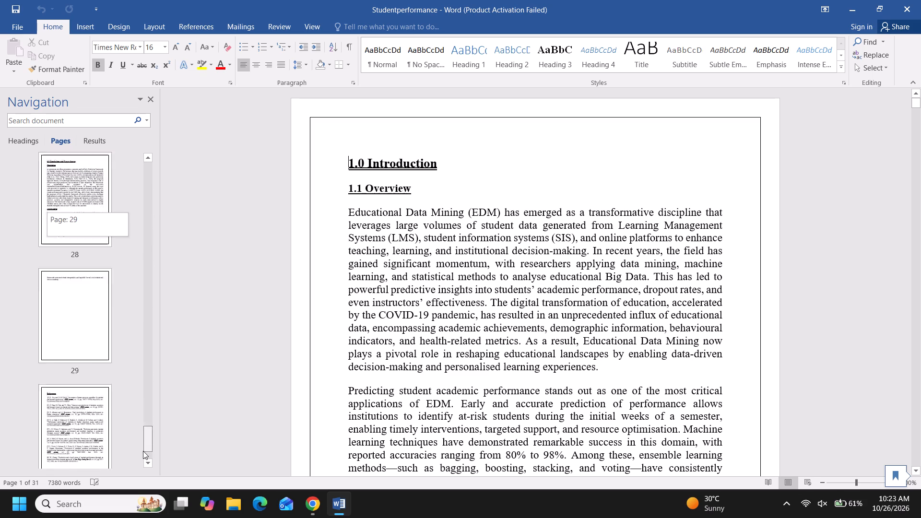
pyautogui.moveTo(143, 451); pyautogui.dragTo(133, 297)
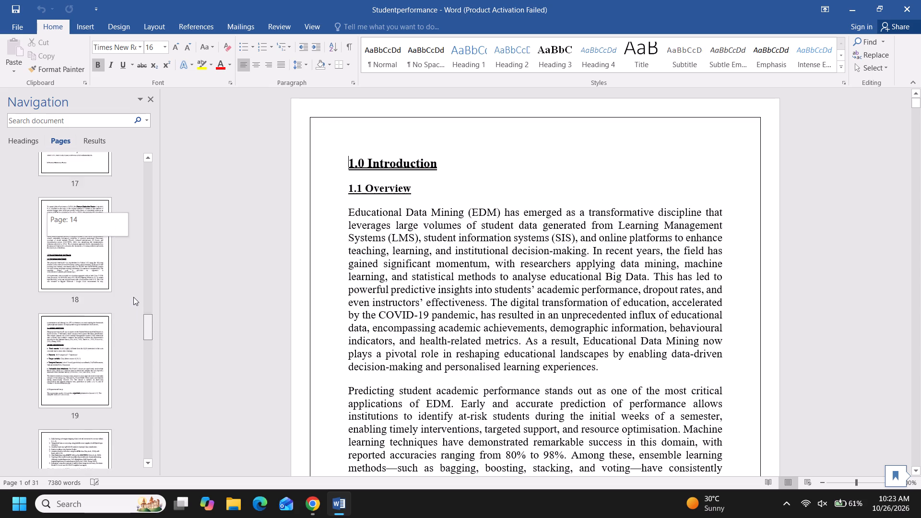
pyautogui.moveTo(133, 297); pyautogui.dragTo(137, 181)
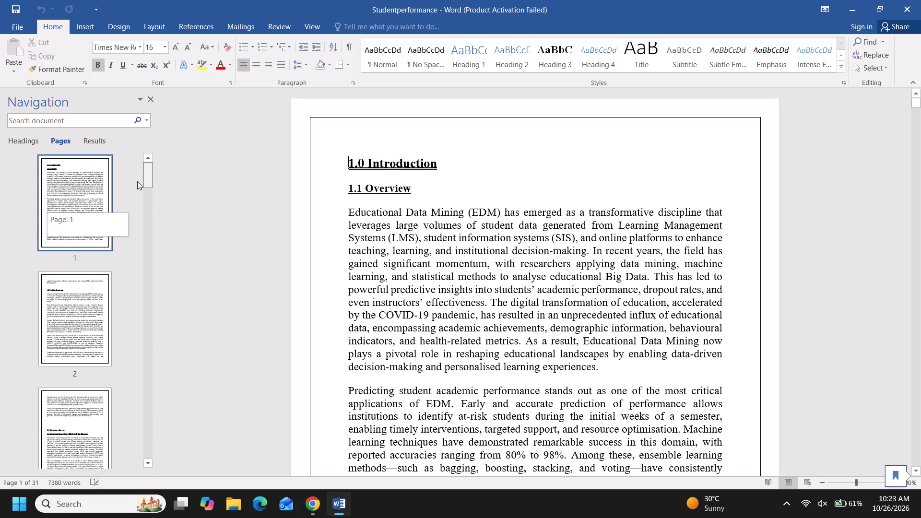
pyautogui.moveTo(137, 181); pyautogui.dragTo(141, 205)
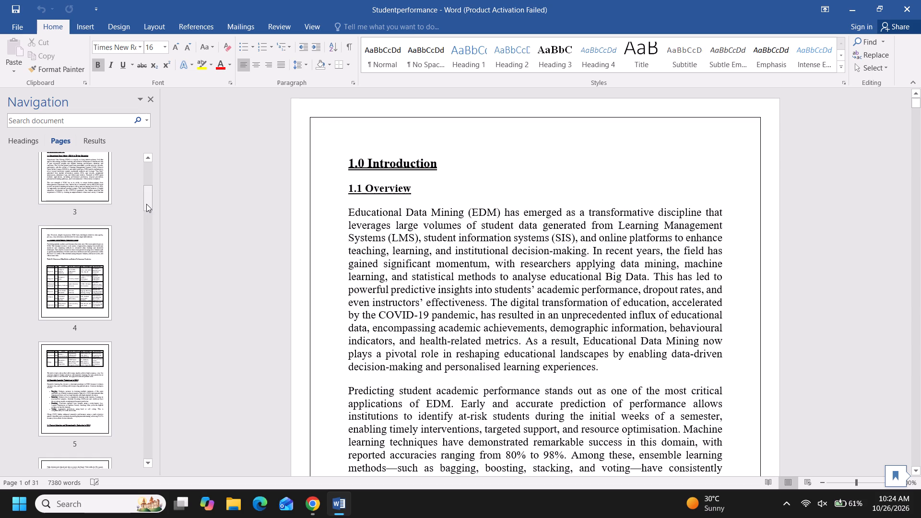
# On page 4, set the Table 2.1 caption "Summary of Key Studies on Student Performance Prediction" to font size 14.
pyautogui.click(83, 267)
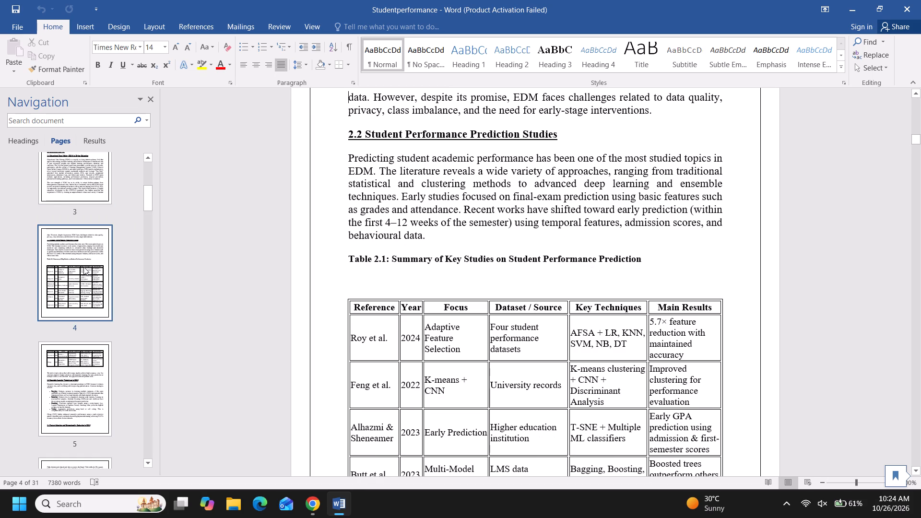
pyautogui.click(346, 257)
pyautogui.moveTo(346, 257); pyautogui.dragTo(351, 258)
pyautogui.moveTo(390, 259); pyautogui.dragTo(406, 259)
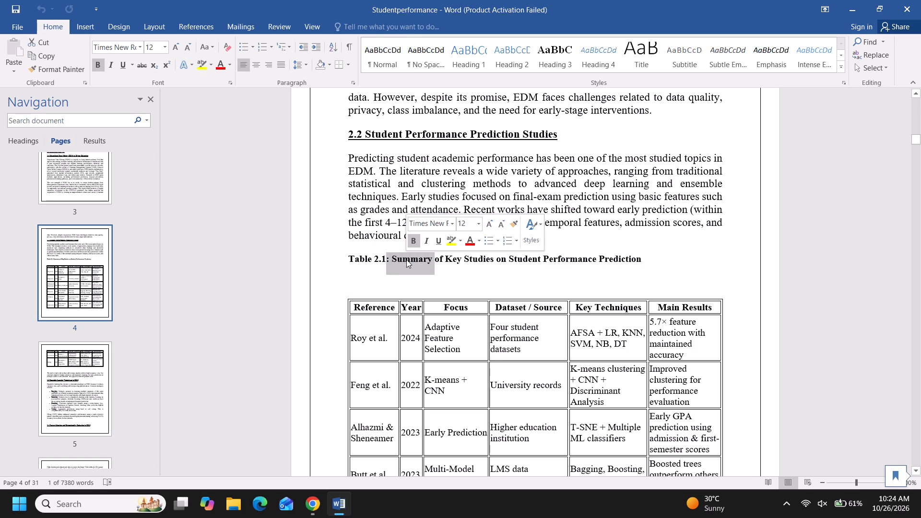
pyautogui.click(336, 273)
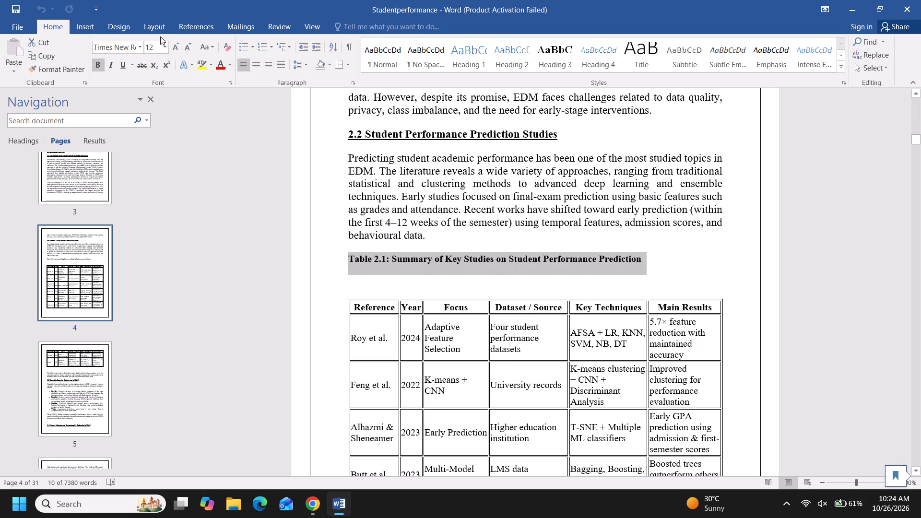
pyautogui.click(166, 47)
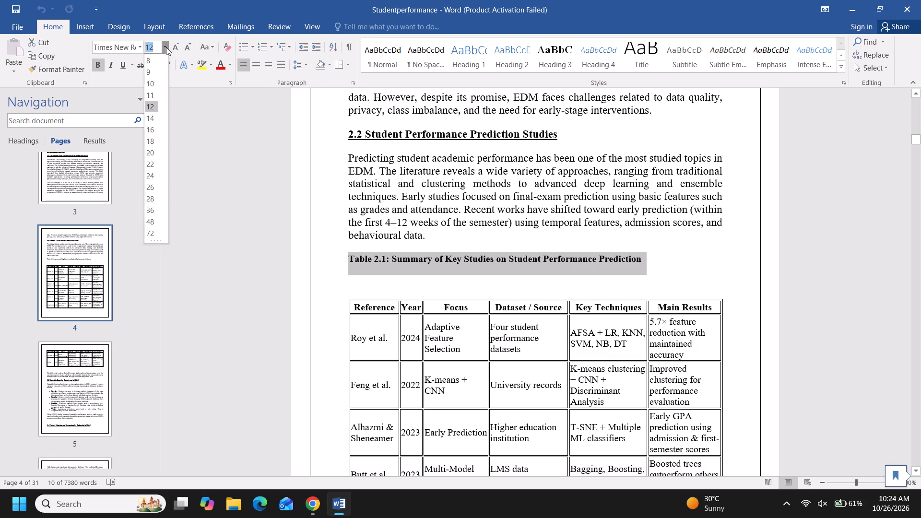
pyautogui.click(155, 116)
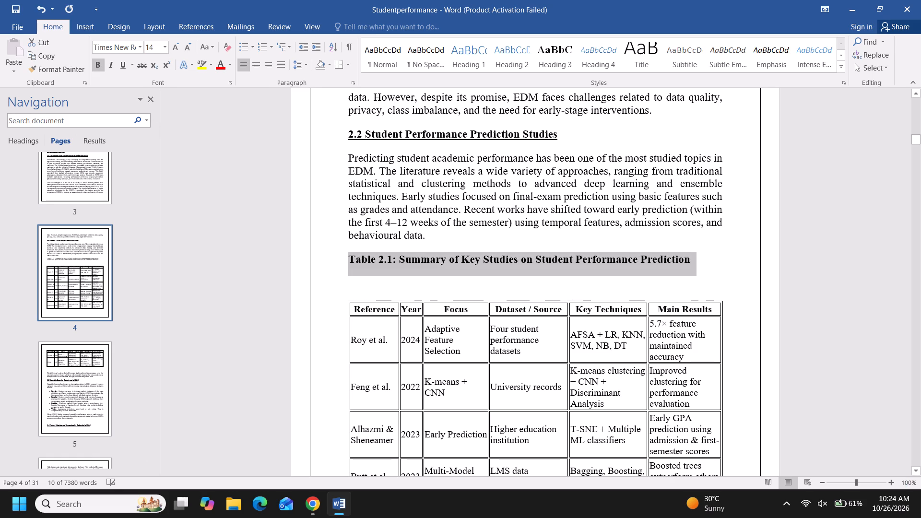
# Set all the text in Table 2.1, from the Reference header through the Cheng row, to font size 14.
pyautogui.click(340, 292)
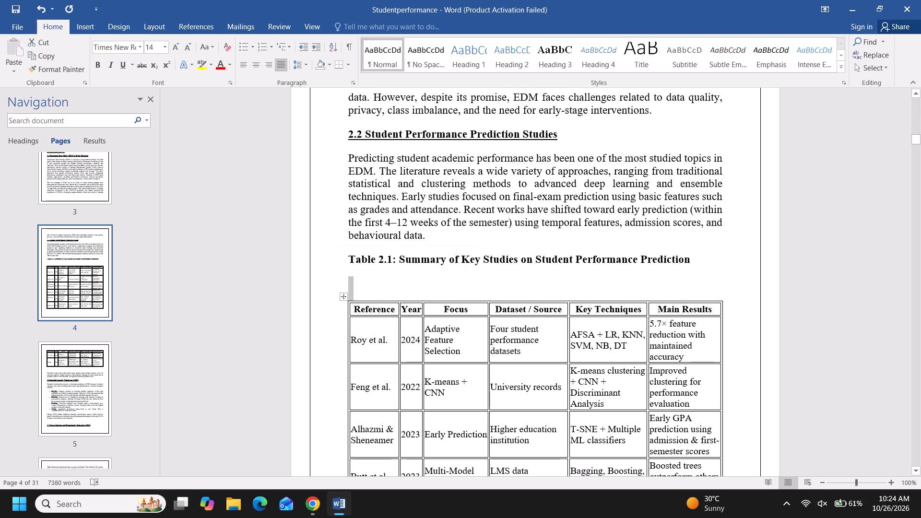
pyautogui.doubleClick(354, 310)
pyautogui.click(354, 310)
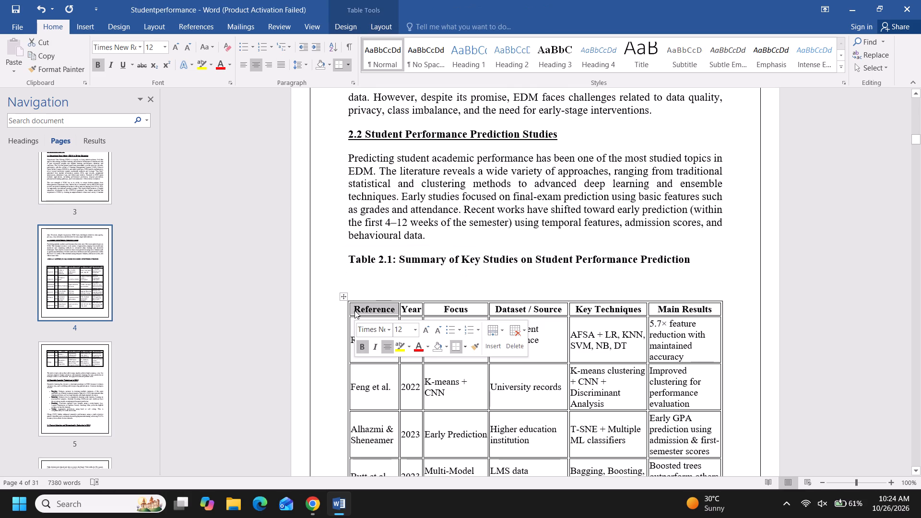
pyautogui.click(343, 267)
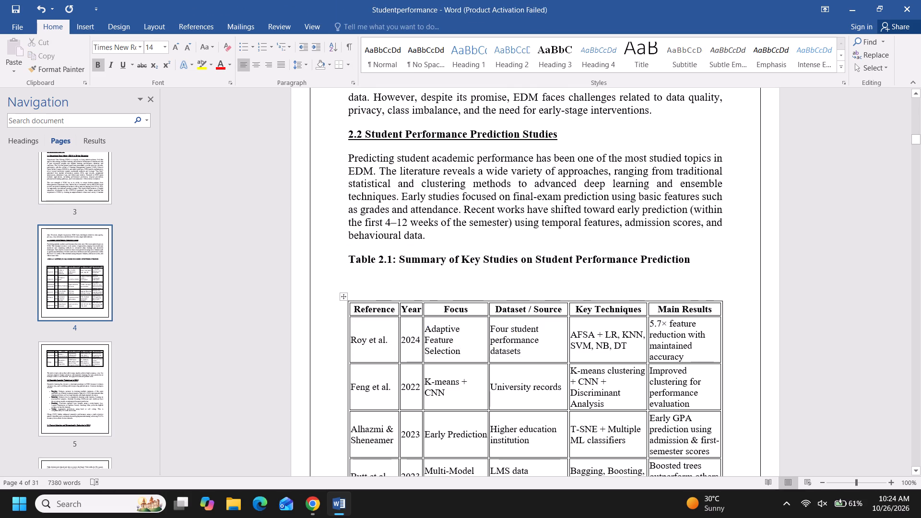
pyautogui.click(354, 309)
pyautogui.click(357, 309)
pyautogui.doubleClick(365, 309)
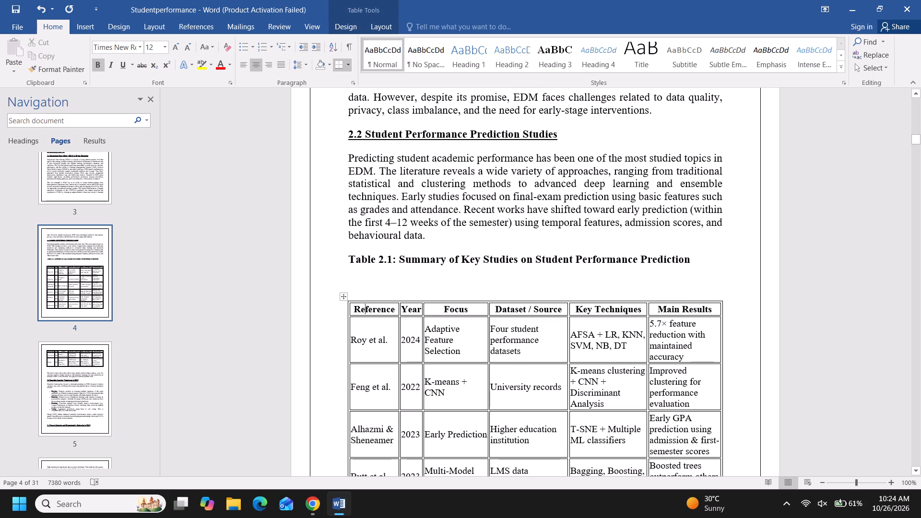
pyautogui.moveTo(351, 306); pyautogui.dragTo(389, 312)
pyautogui.moveTo(389, 312); pyautogui.dragTo(464, 380)
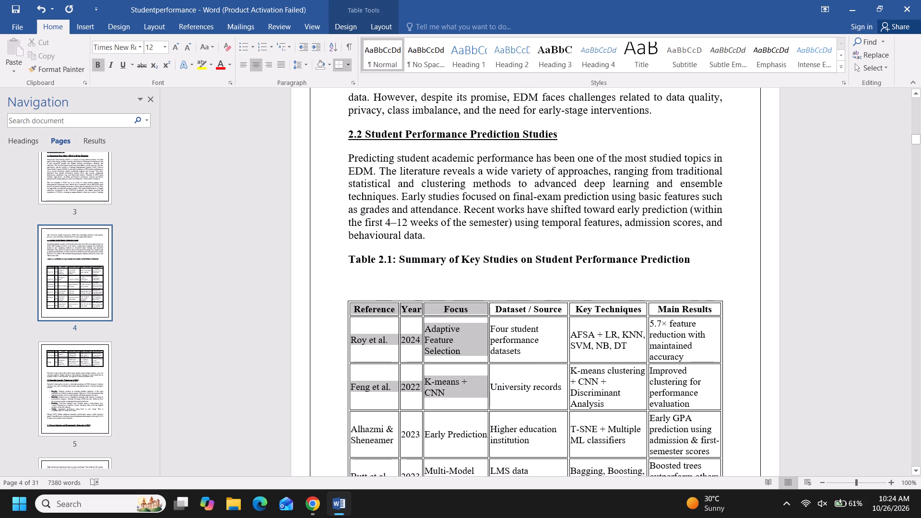
pyautogui.moveTo(464, 380); pyautogui.dragTo(564, 468)
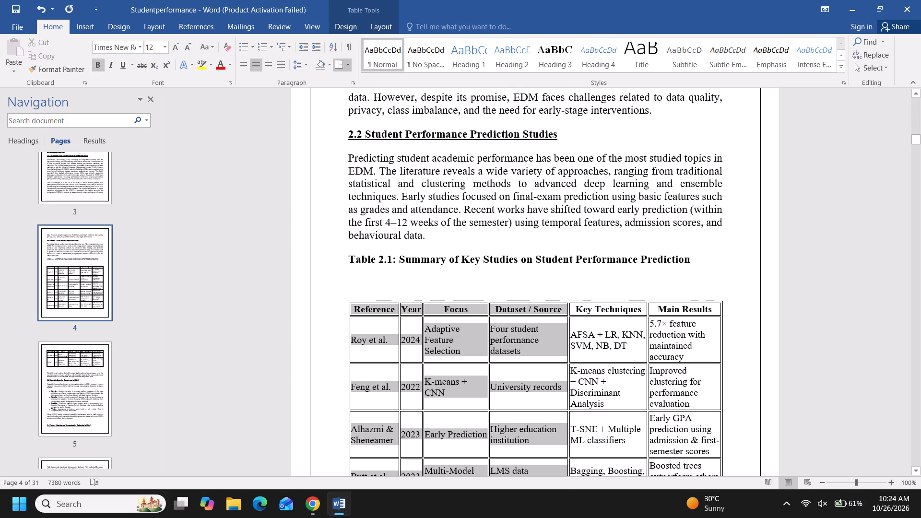
pyautogui.moveTo(564, 468); pyautogui.dragTo(586, 424)
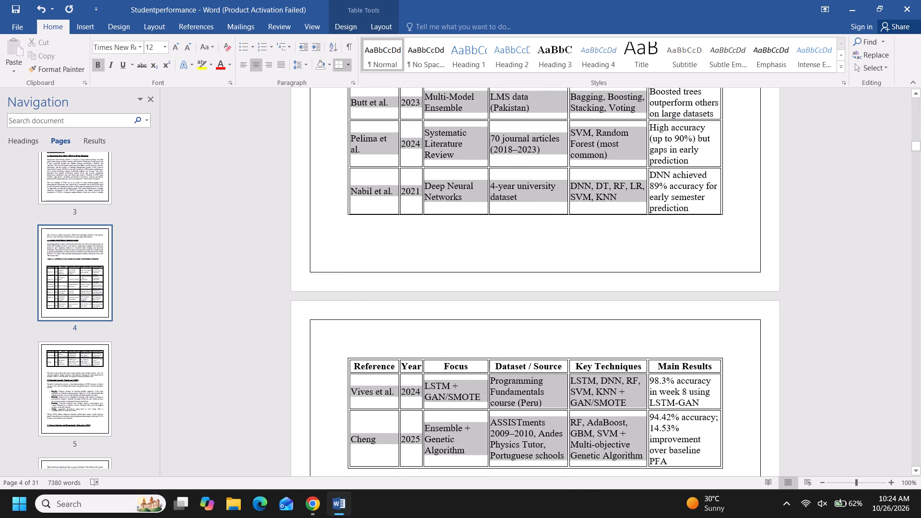
pyautogui.moveTo(586, 424); pyautogui.dragTo(663, 434)
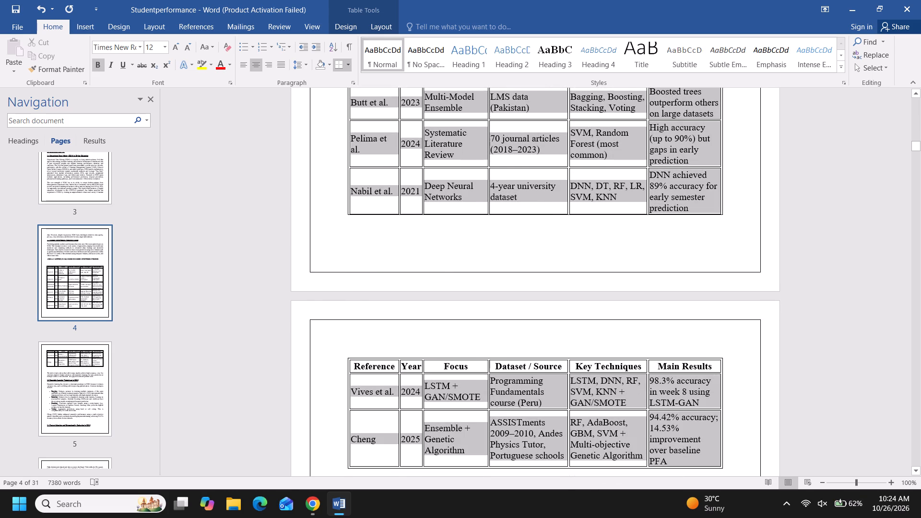
pyautogui.moveTo(663, 434); pyautogui.dragTo(664, 434)
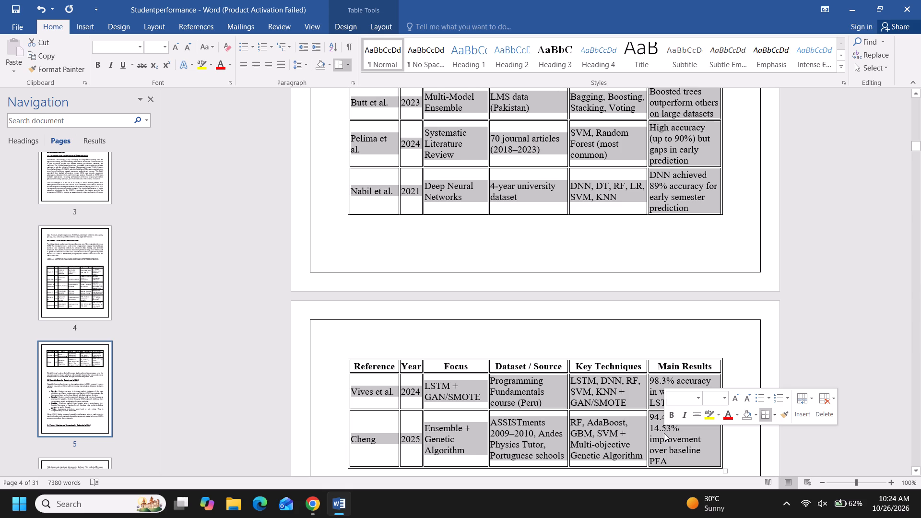
pyautogui.click(165, 45)
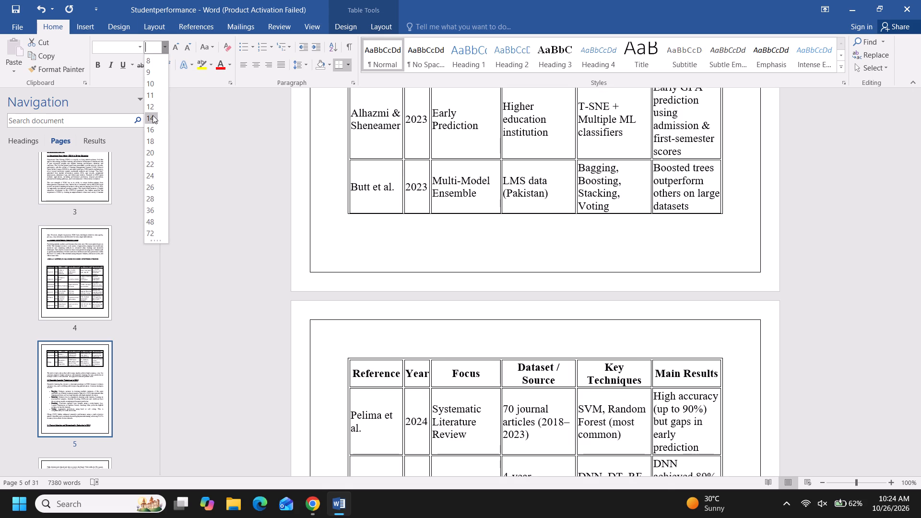
pyautogui.click(153, 116)
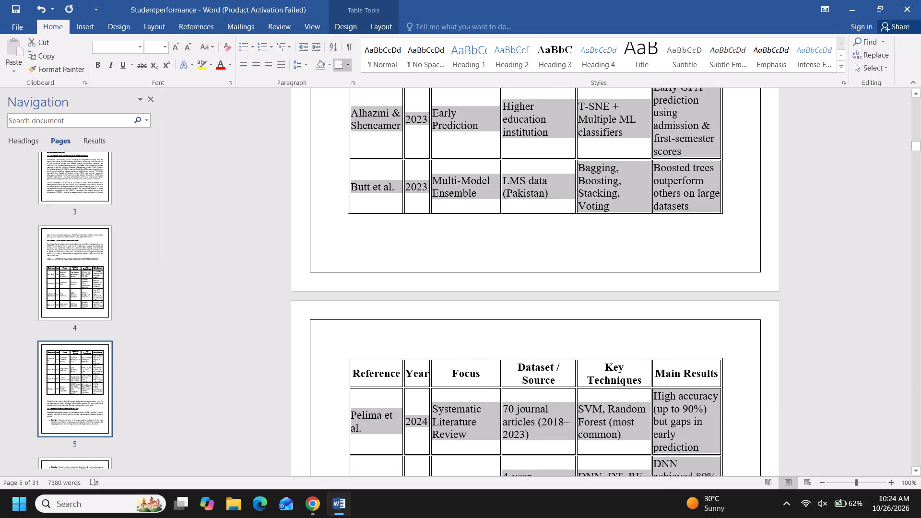
pyautogui.click(346, 250)
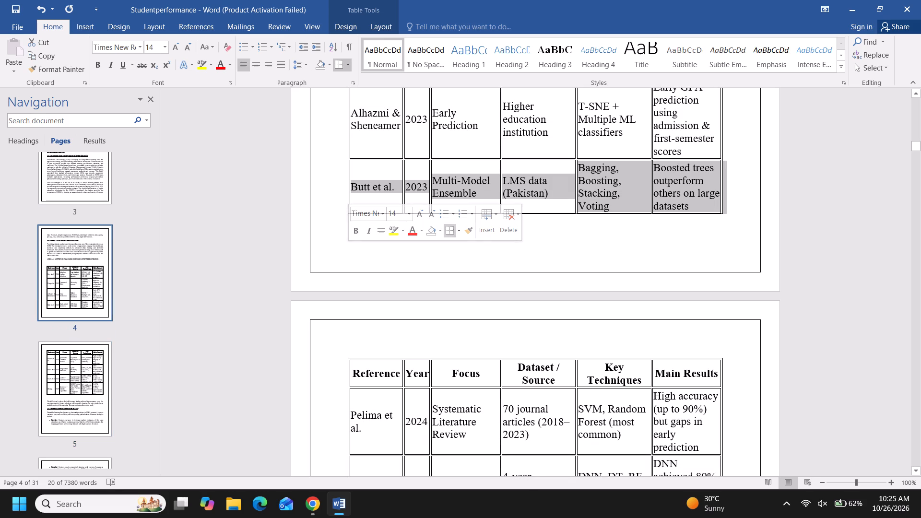
pyautogui.click(376, 262)
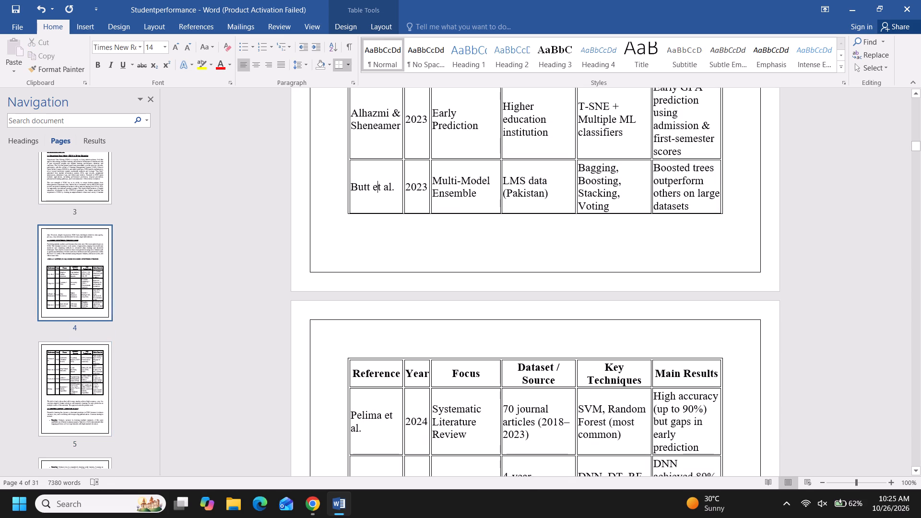
# Save the document.
pyautogui.hotkey('ctrl', 's')
# Look through the rest of the document, from the end of Table 2.1 to the blank page 31, for remaining formatting and missing sections.
pyautogui.moveTo(915, 145); pyautogui.dragTo(916, 154)
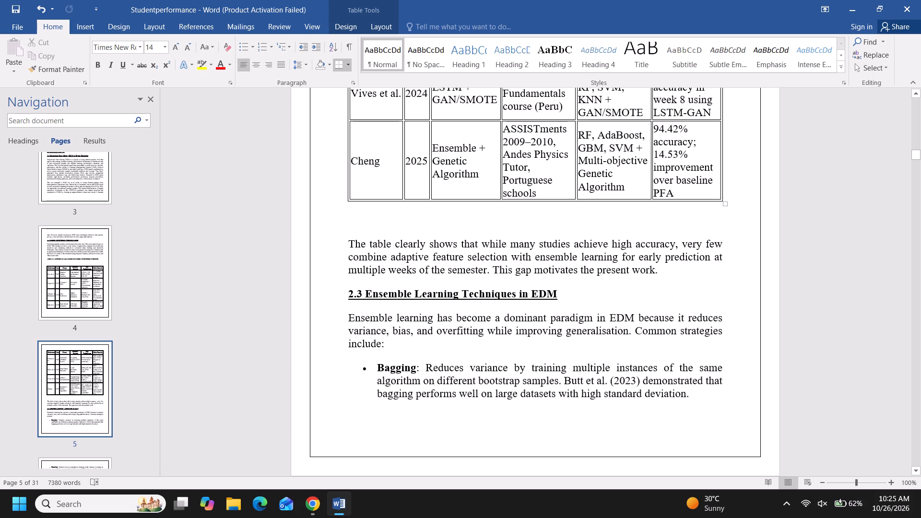
pyautogui.moveTo(341, 242); pyautogui.dragTo(359, 246)
pyautogui.click(401, 257)
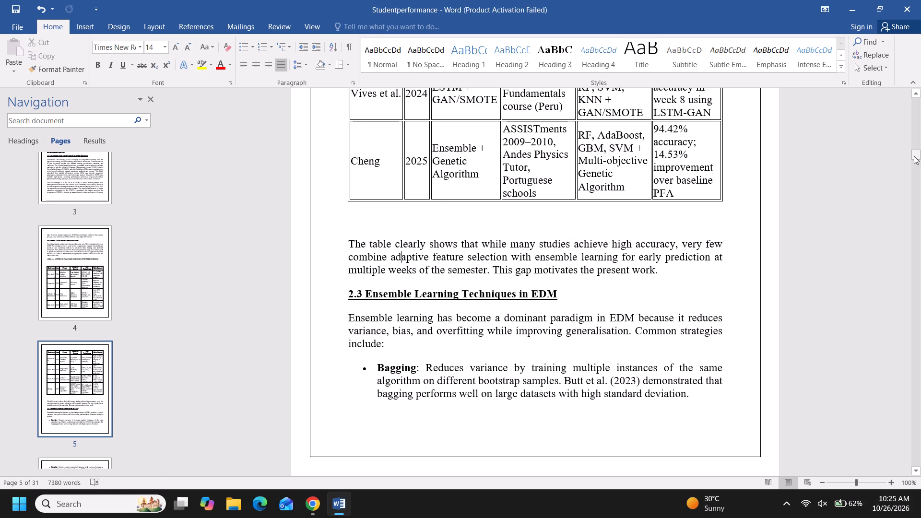
pyautogui.moveTo(914, 156); pyautogui.dragTo(915, 167)
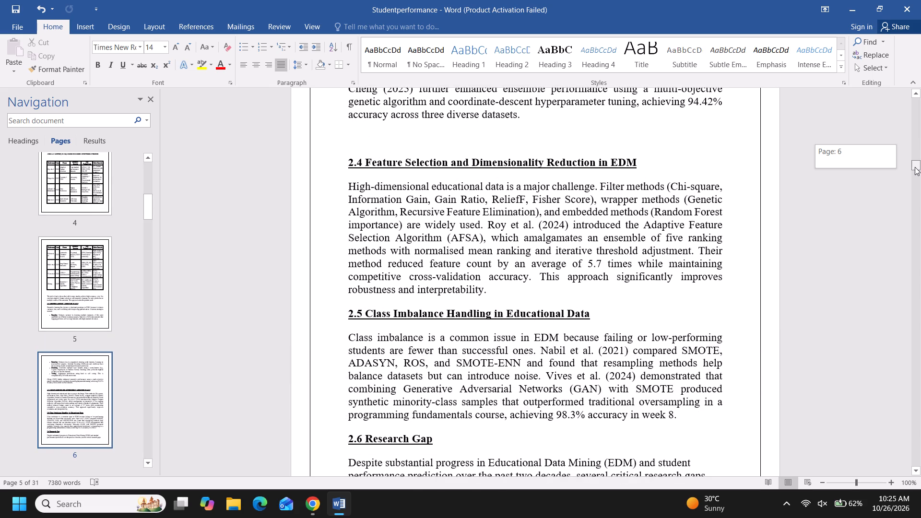
pyautogui.moveTo(915, 167); pyautogui.dragTo(912, 232)
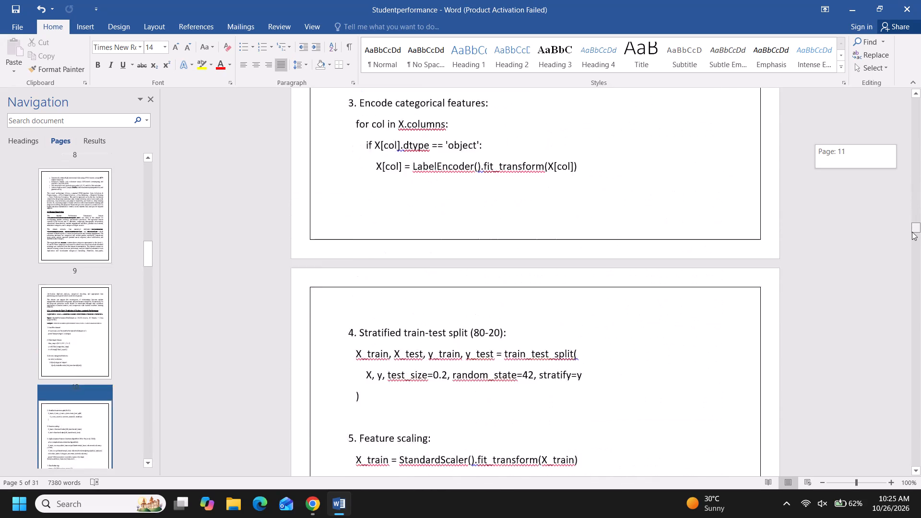
pyautogui.moveTo(912, 232); pyautogui.dragTo(909, 221)
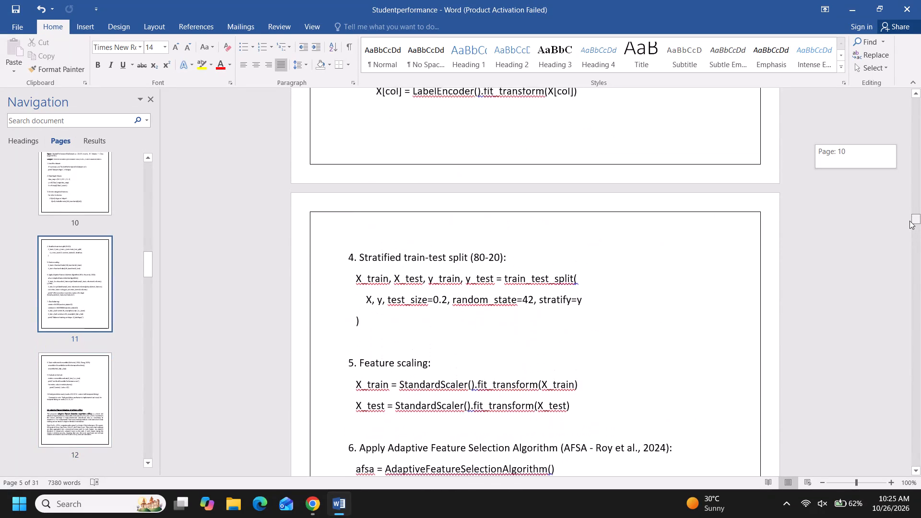
pyautogui.moveTo(909, 221); pyautogui.dragTo(908, 210)
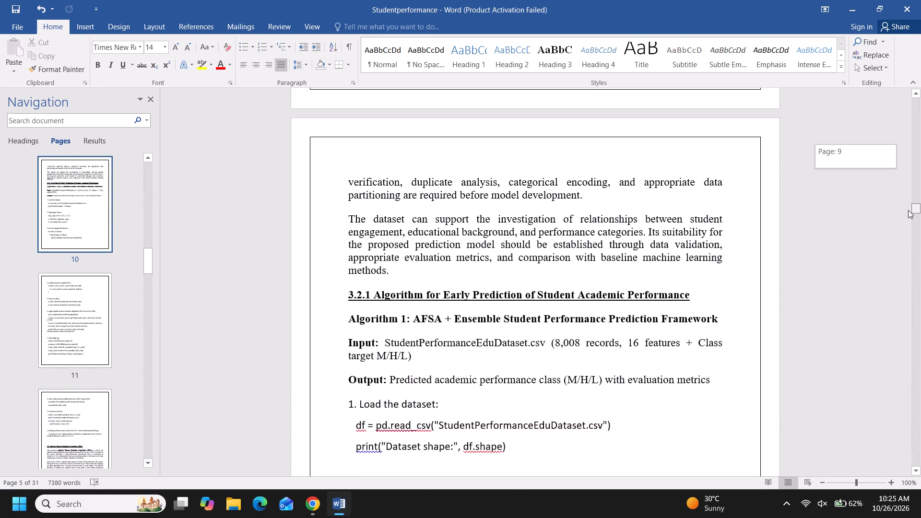
pyautogui.moveTo(908, 210); pyautogui.dragTo(909, 216)
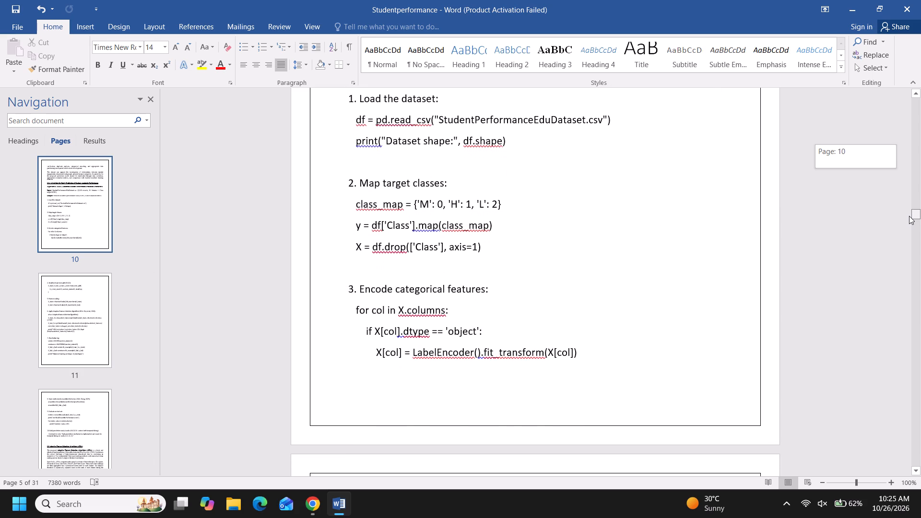
pyautogui.moveTo(909, 216); pyautogui.dragTo(909, 209)
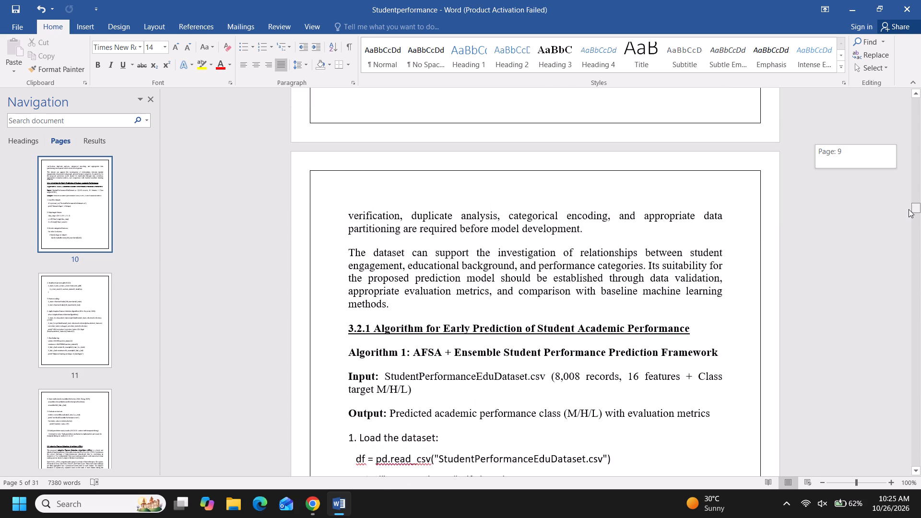
pyautogui.moveTo(909, 209); pyautogui.dragTo(907, 201)
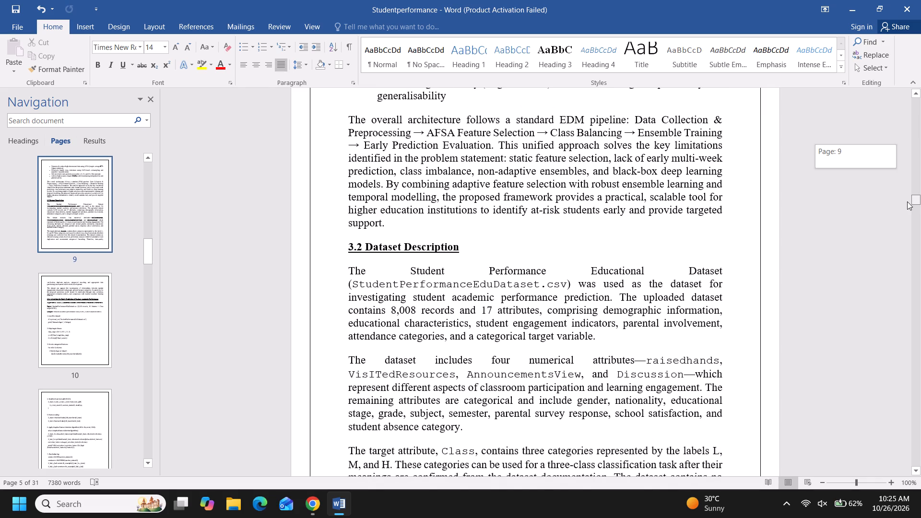
pyautogui.moveTo(907, 201); pyautogui.dragTo(909, 266)
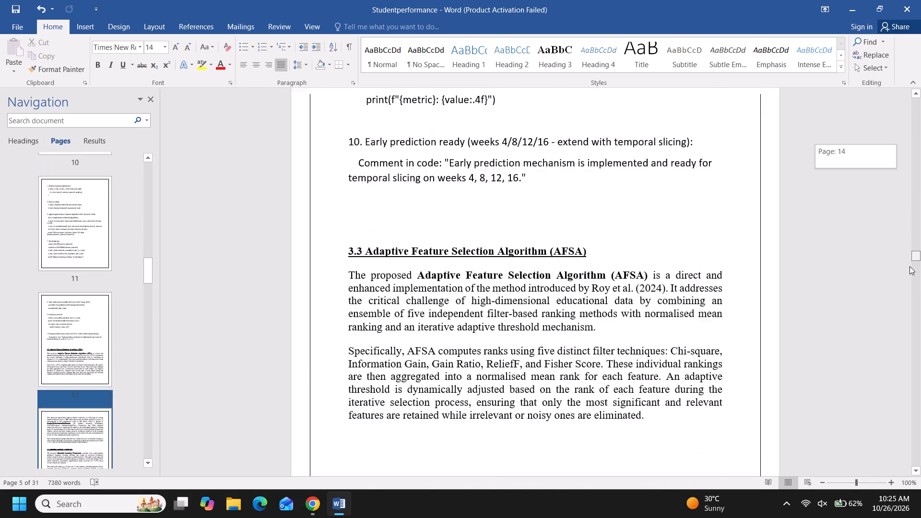
pyautogui.moveTo(909, 266); pyautogui.dragTo(909, 323)
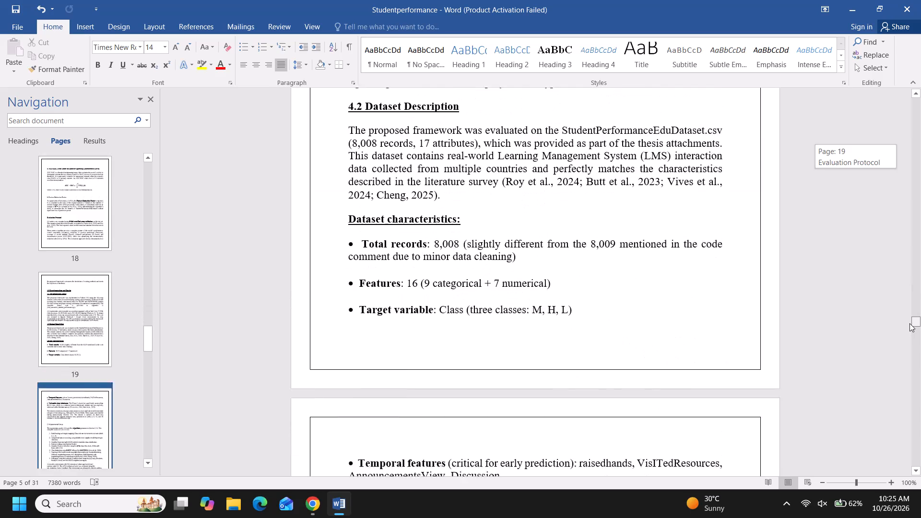
pyautogui.moveTo(909, 323); pyautogui.dragTo(910, 404)
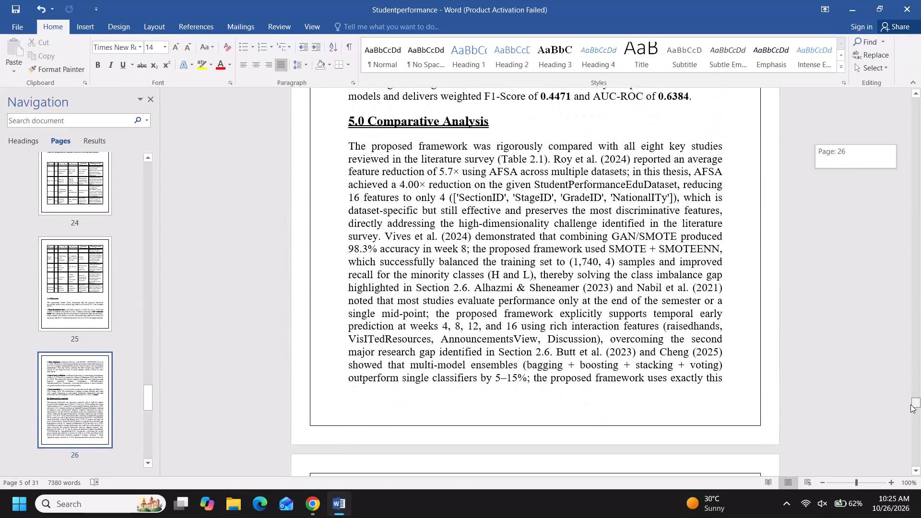
pyautogui.moveTo(910, 404); pyautogui.dragTo(911, 443)
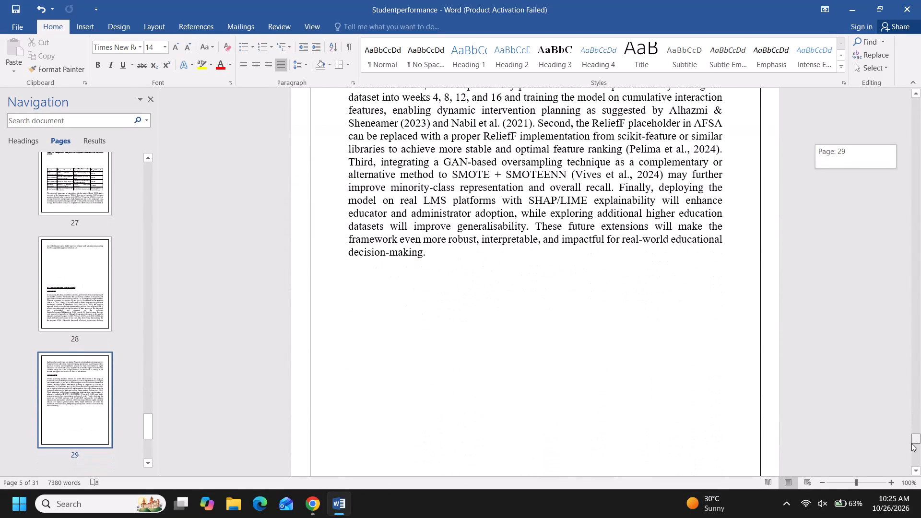
pyautogui.moveTo(911, 443); pyautogui.dragTo(913, 477)
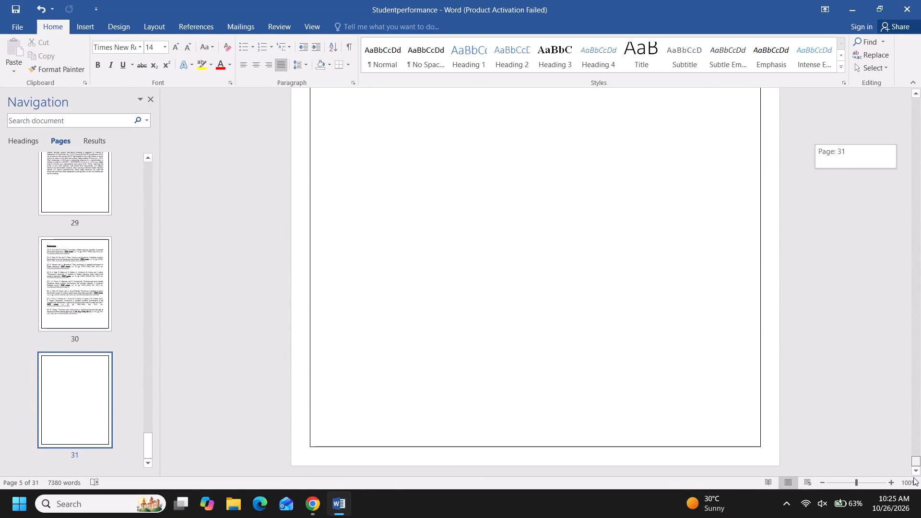
pyautogui.moveTo(913, 477); pyautogui.dragTo(915, 459)
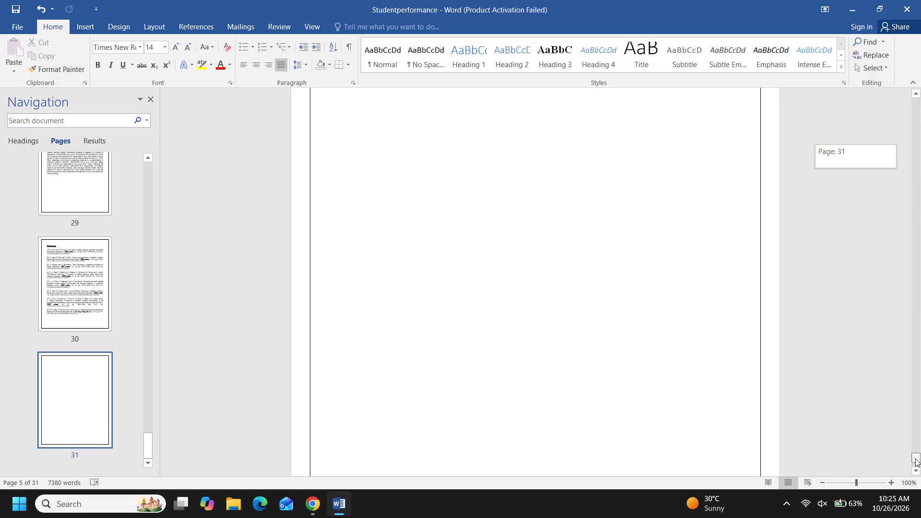
pyautogui.moveTo(915, 459); pyautogui.dragTo(915, 456)
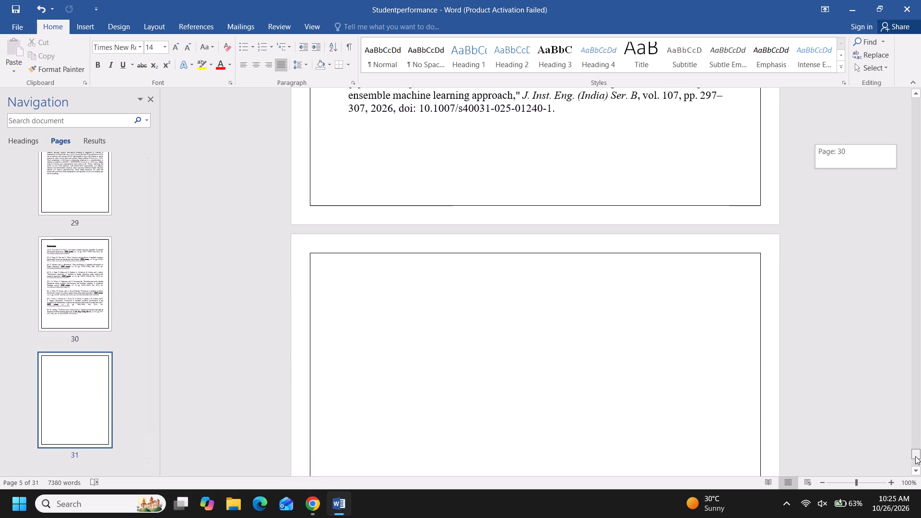
pyautogui.moveTo(915, 456); pyautogui.dragTo(915, 458)
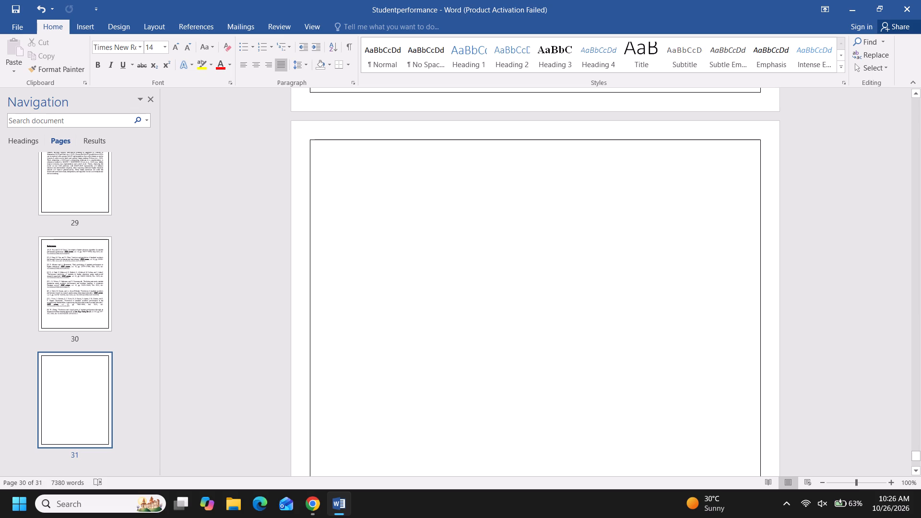
pyautogui.click(364, 157)
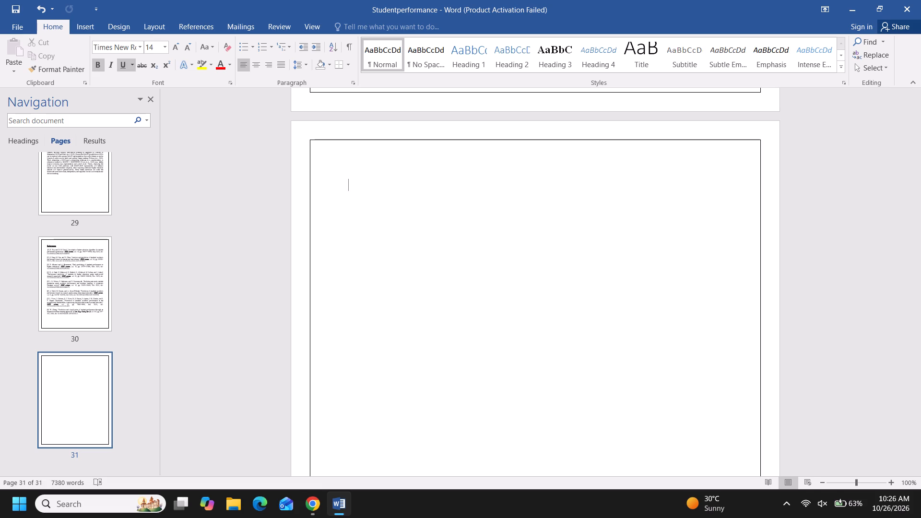
# Open the Third Semester Thesis Template from the ISRO desktop folder and check its required sections through to the end.
pyautogui.click(849, 9)
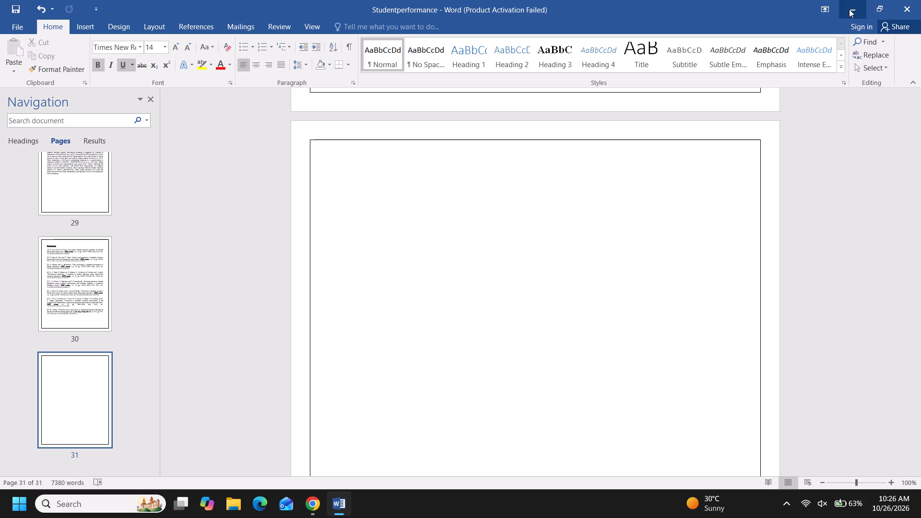
pyautogui.click(849, 9)
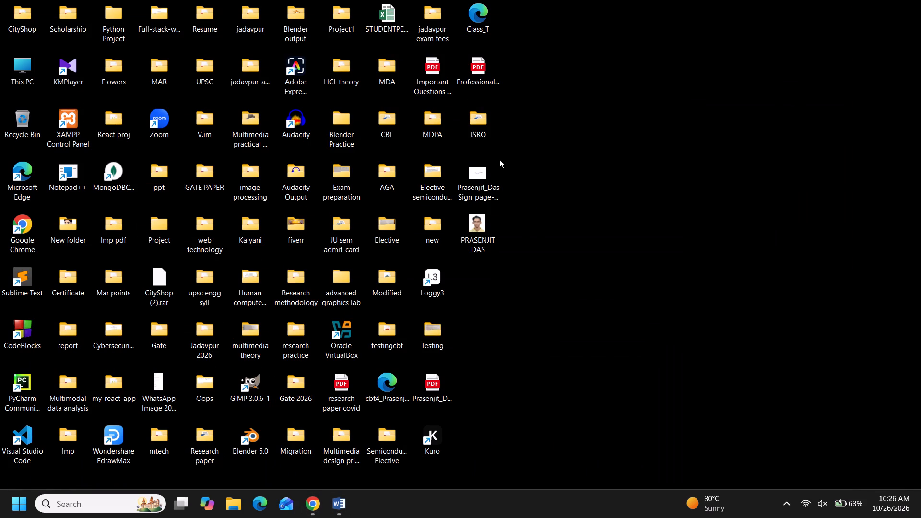
pyautogui.doubleClick(480, 134)
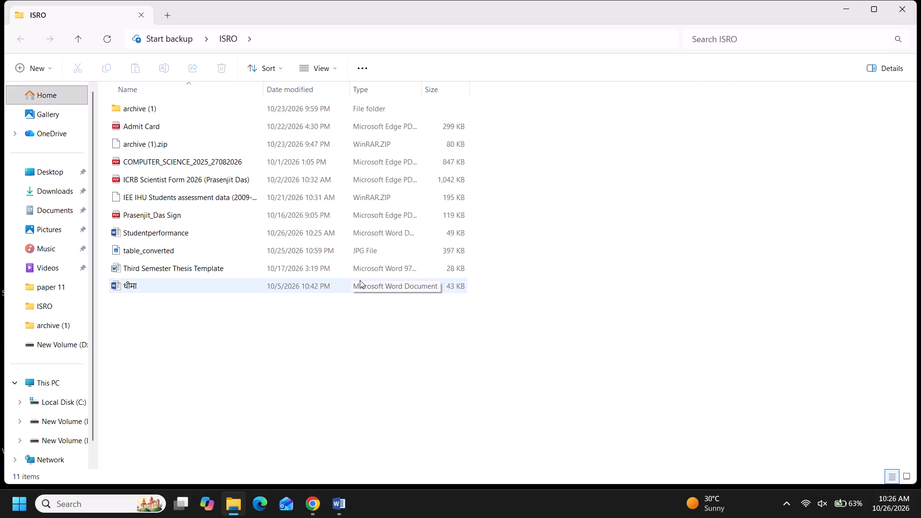
pyautogui.doubleClick(345, 267)
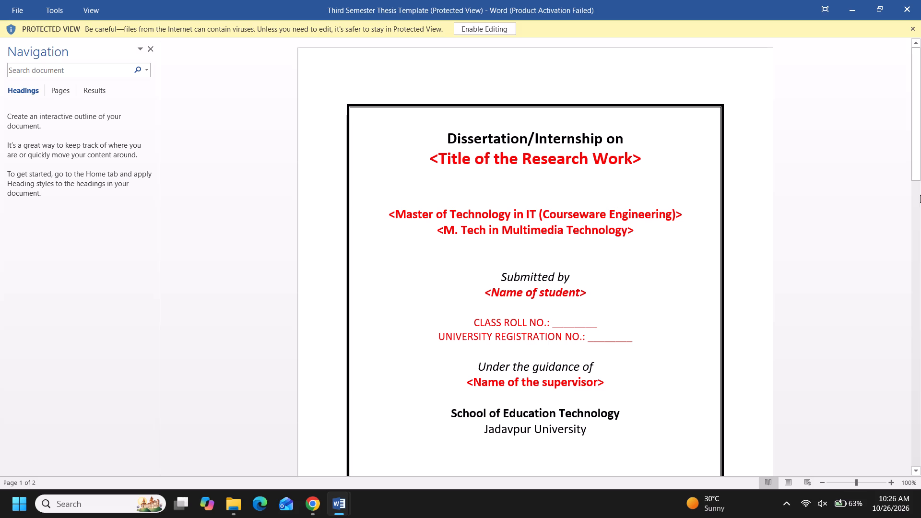
pyautogui.moveTo(916, 78); pyautogui.dragTo(914, 108)
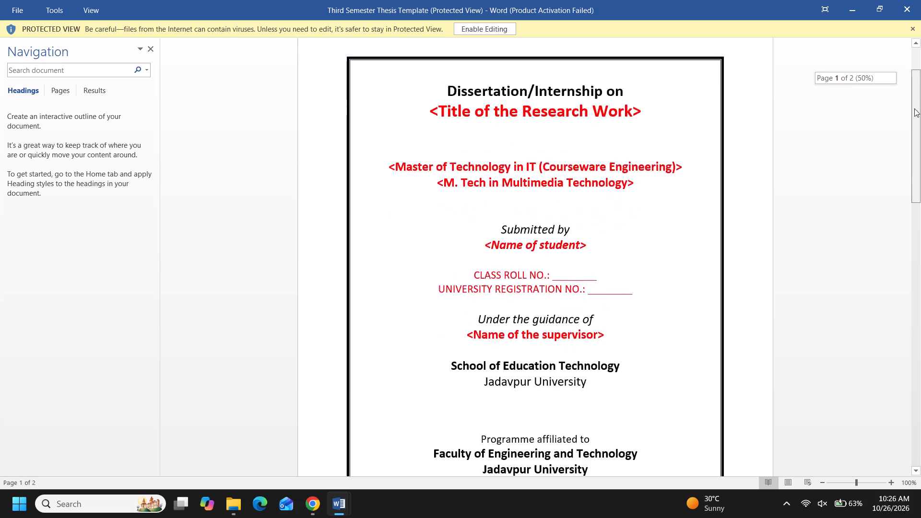
pyautogui.moveTo(914, 108); pyautogui.dragTo(916, 389)
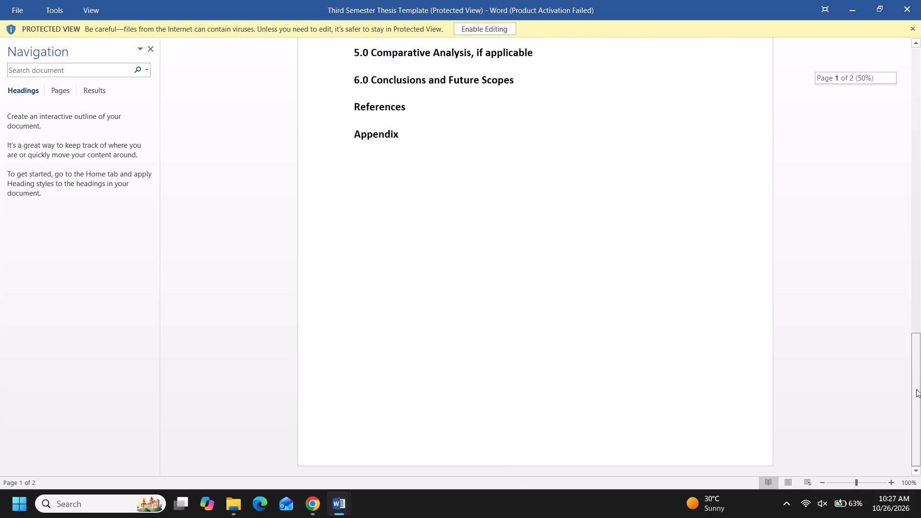
pyautogui.moveTo(916, 389); pyautogui.dragTo(915, 382)
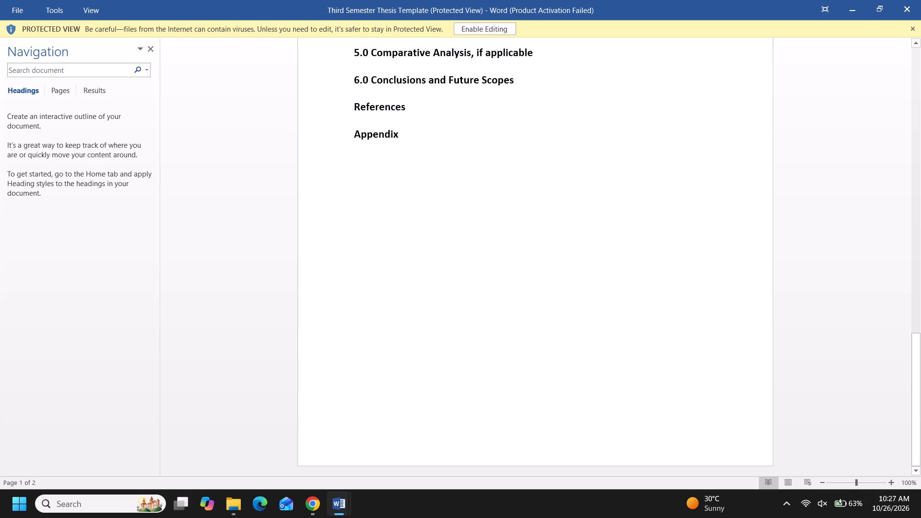
pyautogui.click(854, 12)
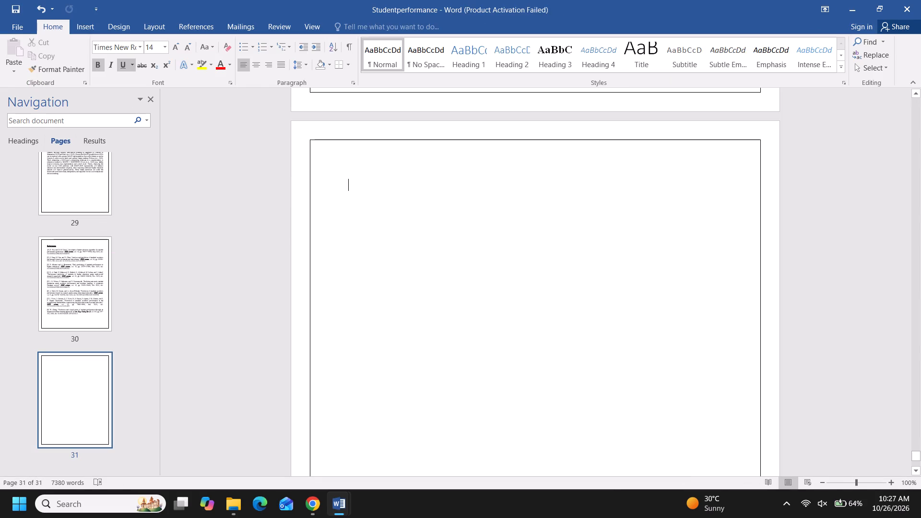
# Add the heading "Appendix" at the top of the blank page 31 in the Studentperformance document.
pyautogui.press('a')
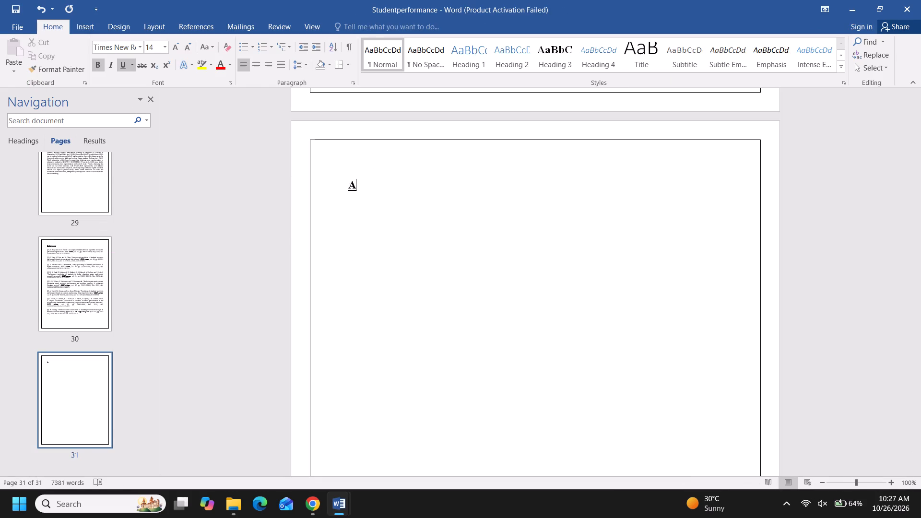
pyautogui.click(314, 505)
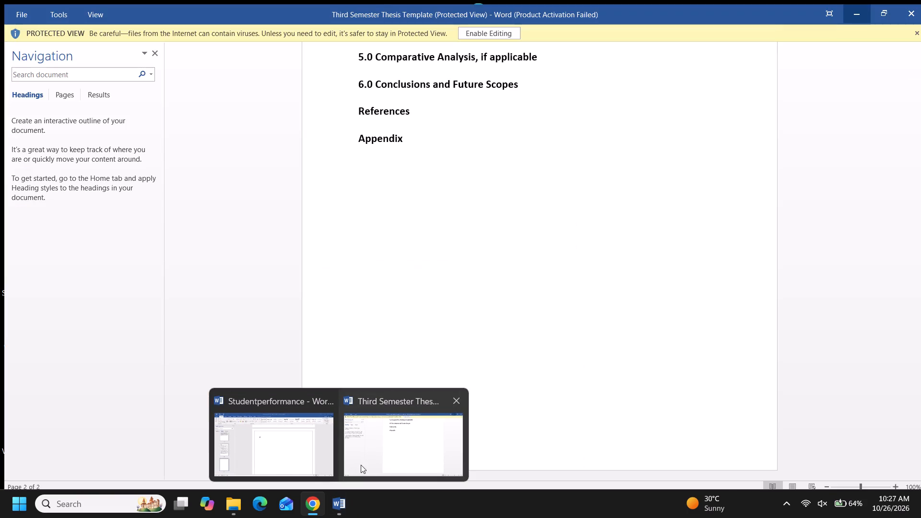
pyautogui.click(319, 454)
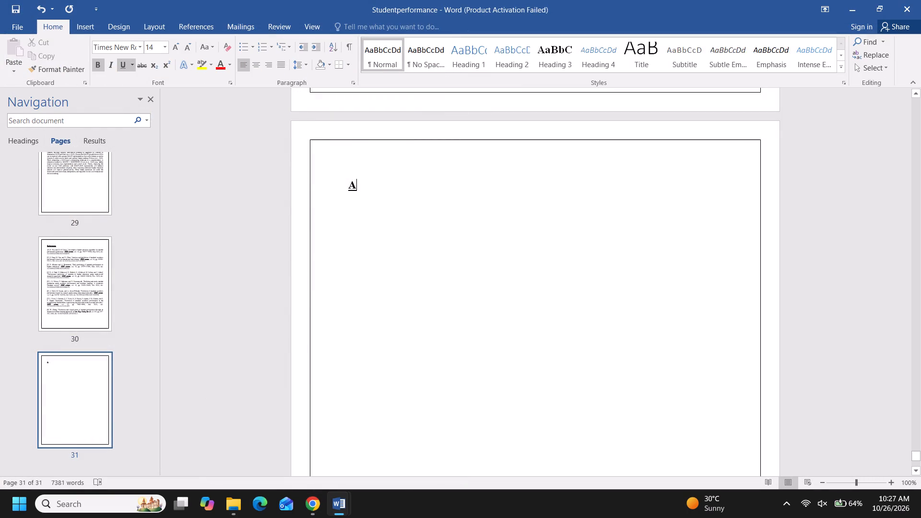
pyautogui.write('ppendix')
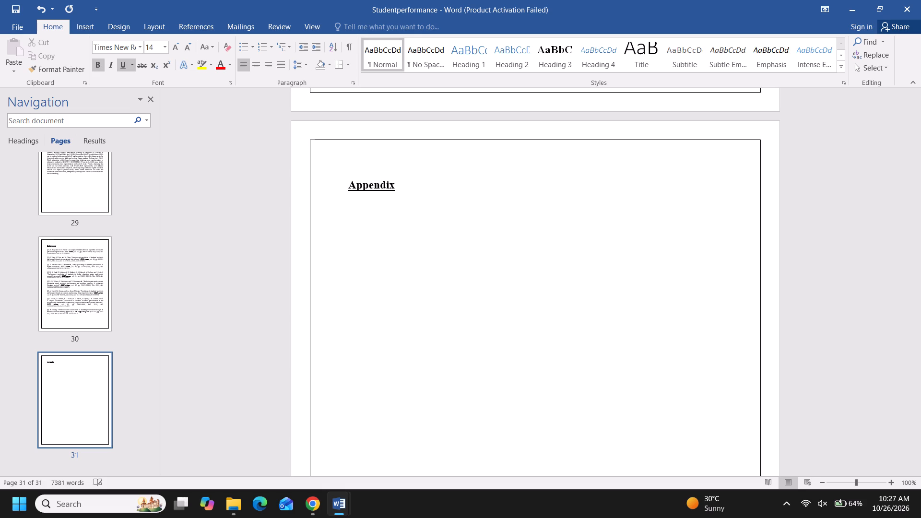
# Set the Appendix heading on page 31 to font size 16.
pyautogui.click(343, 188)
pyautogui.moveTo(347, 188); pyautogui.dragTo(400, 186)
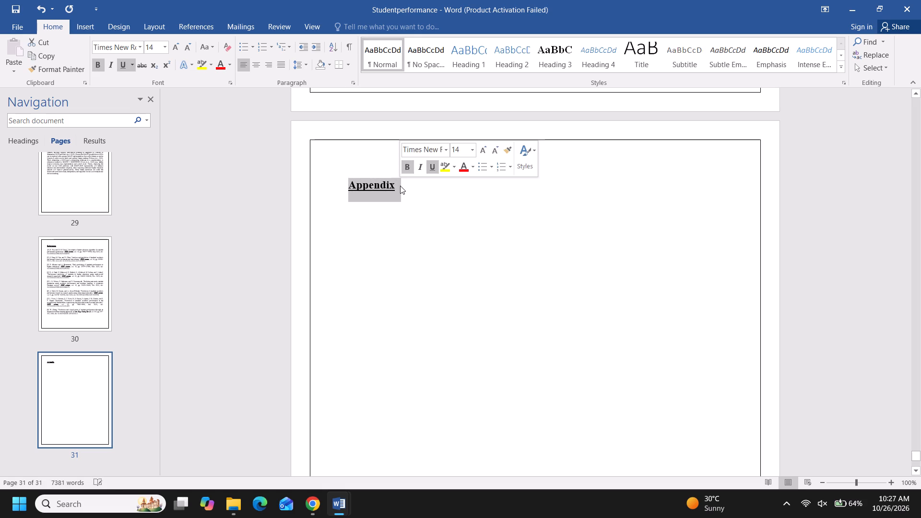
pyautogui.click(165, 44)
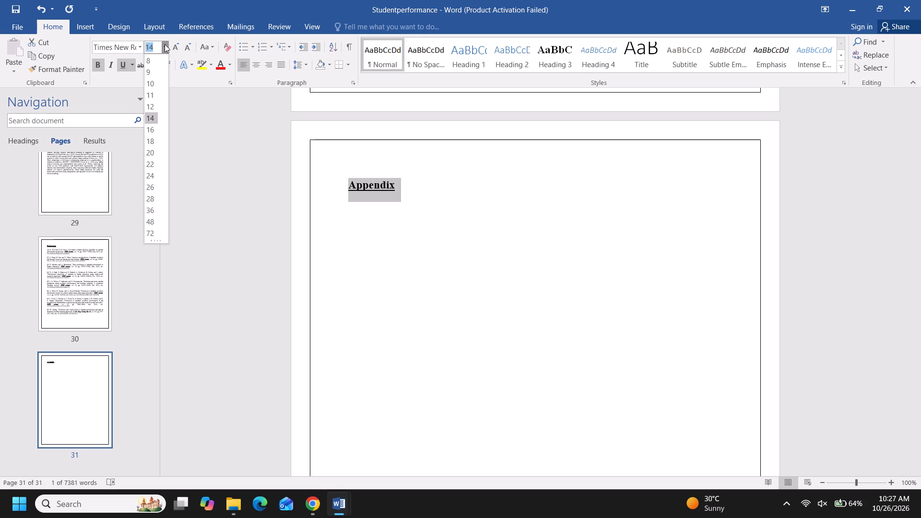
pyautogui.click(151, 129)
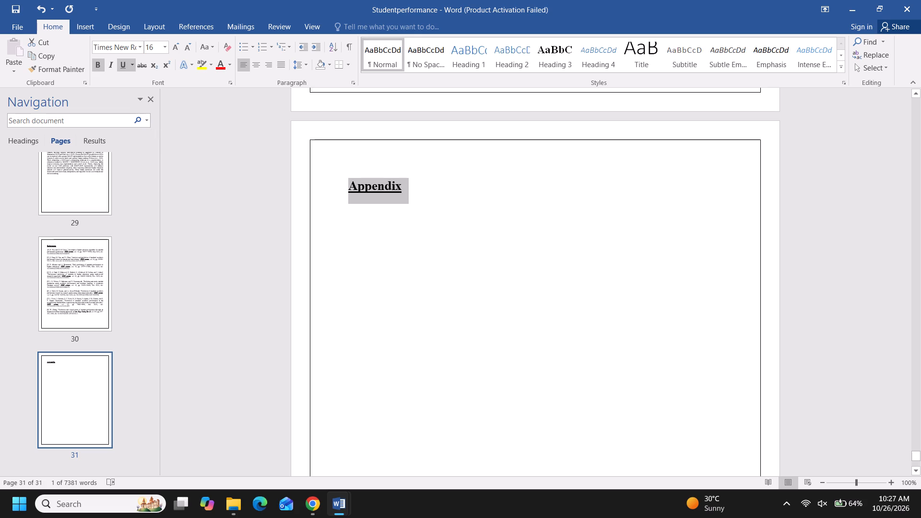
pyautogui.click(400, 218)
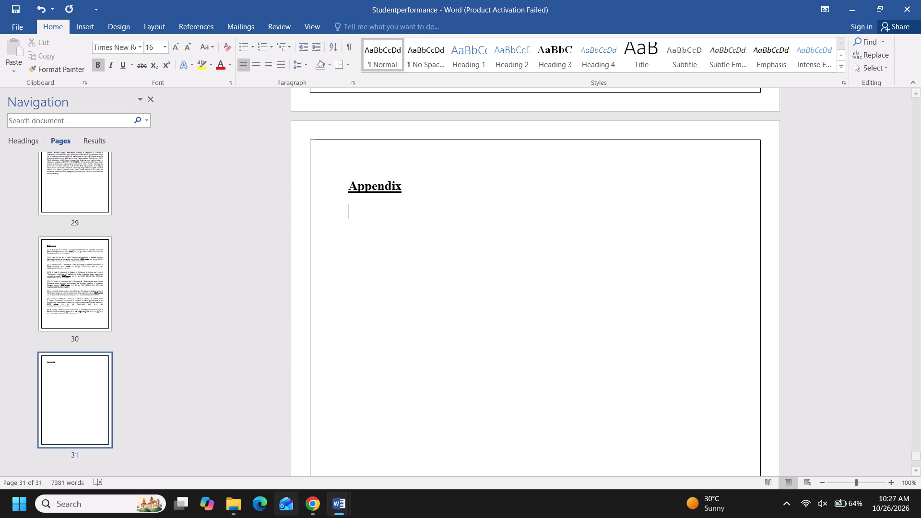
# Close the Third Semester Thesis Template document and return to the Studentperformance document.
pyautogui.click(307, 515)
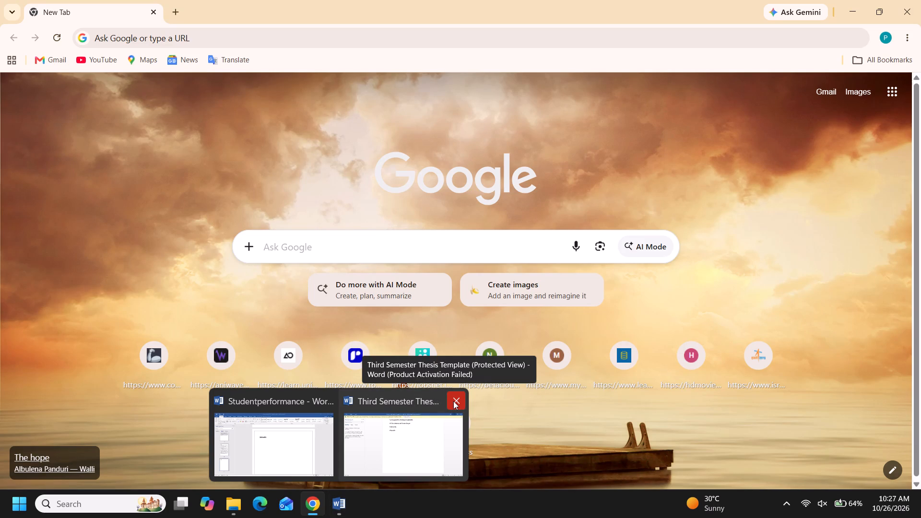
pyautogui.click(453, 401)
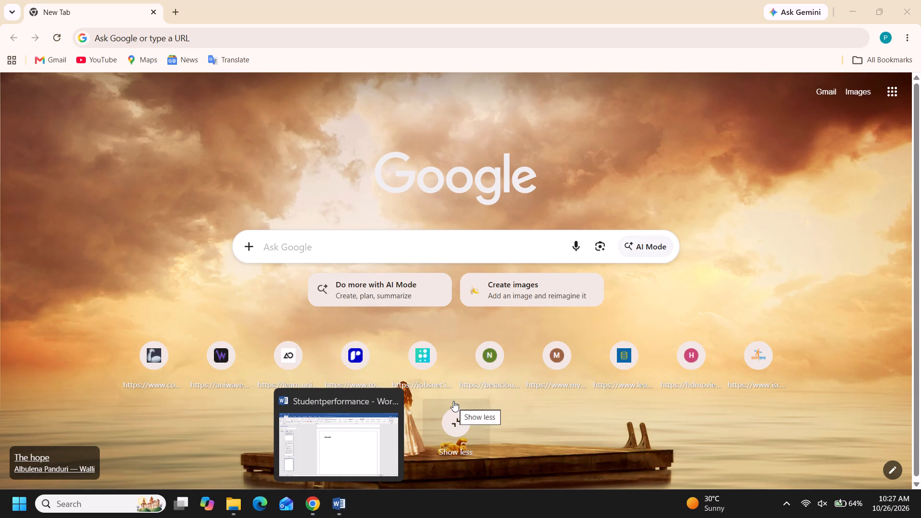
pyautogui.click(344, 447)
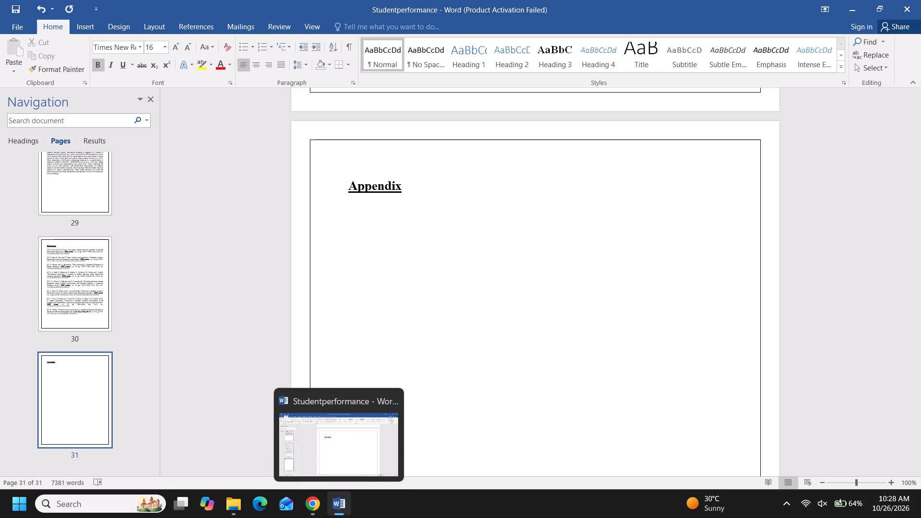
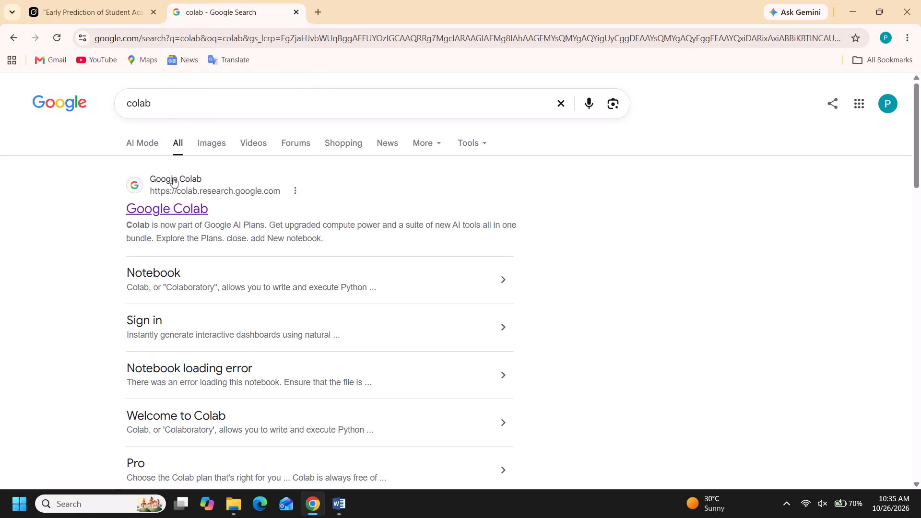
pyautogui.click(165, 202)
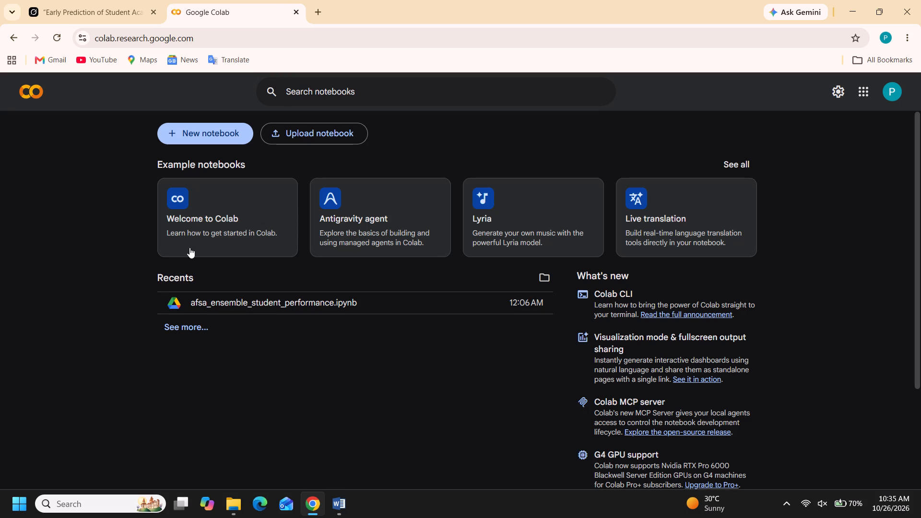
pyautogui.click(215, 305)
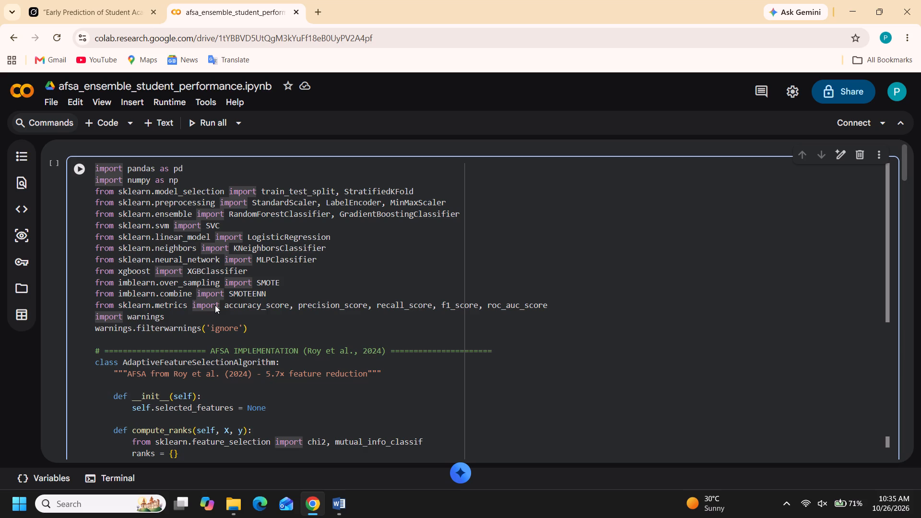
# Show the file browser of the afsa_ensemble_student_performance.ipynb notebook.
pyautogui.click(20, 285)
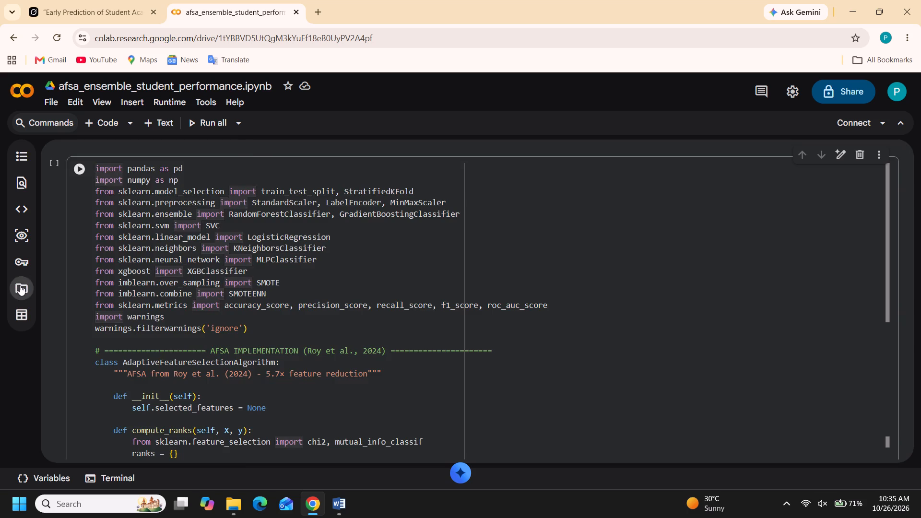
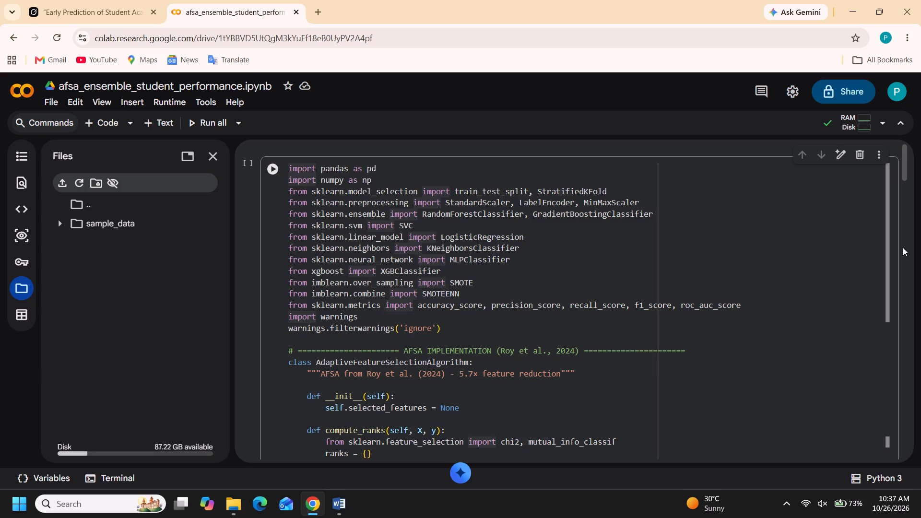
# Upload the StudentPerformanceEduDataset file from the archive folder to the notebook's session storage.
pyautogui.click(902, 170)
pyautogui.moveTo(902, 170); pyautogui.dragTo(902, 184)
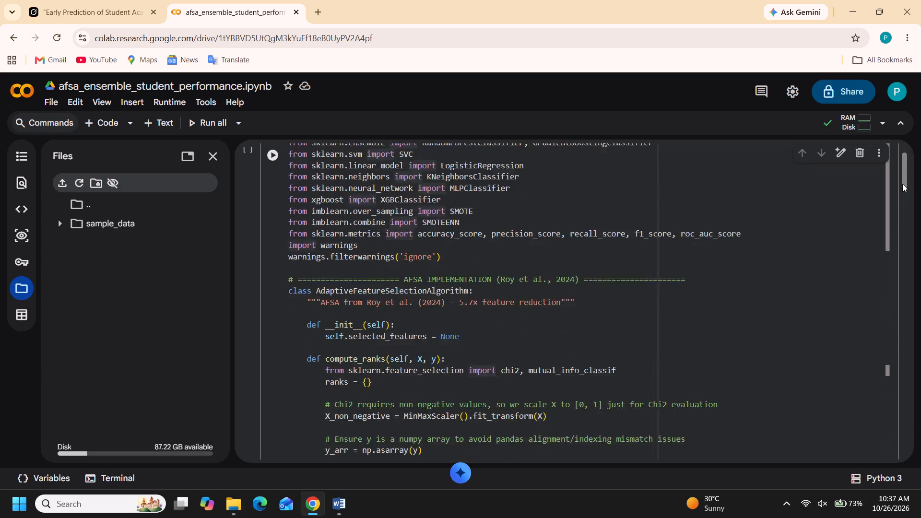
pyautogui.moveTo(902, 184); pyautogui.dragTo(908, 232)
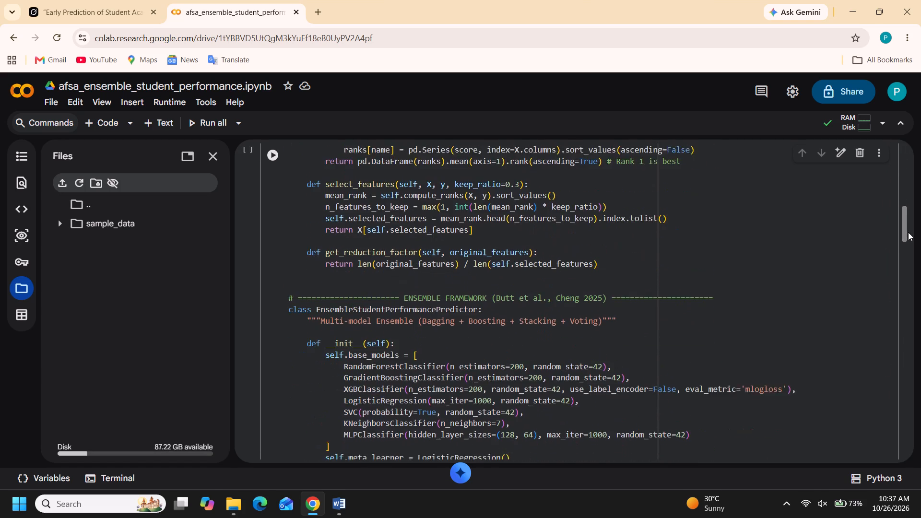
pyautogui.moveTo(908, 232); pyautogui.dragTo(909, 256)
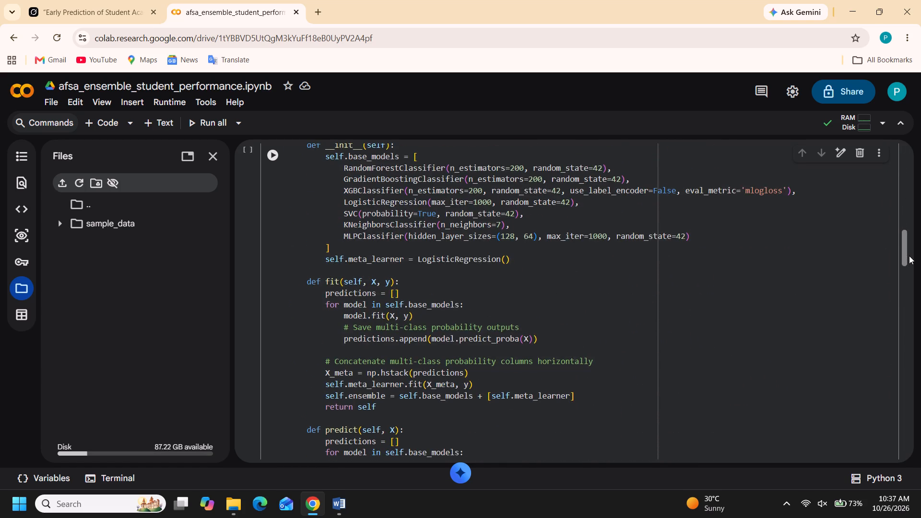
pyautogui.moveTo(909, 256); pyautogui.dragTo(897, 187)
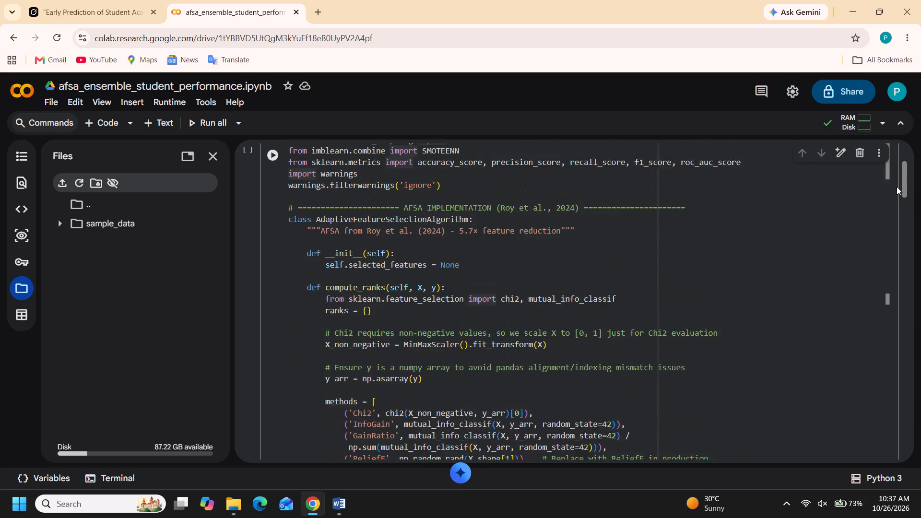
pyautogui.moveTo(897, 187); pyautogui.dragTo(897, 174)
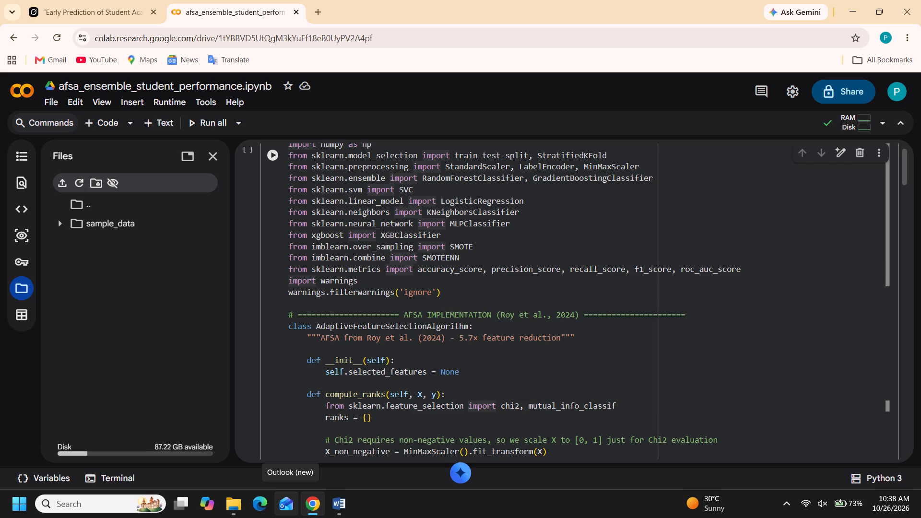
pyautogui.click(64, 181)
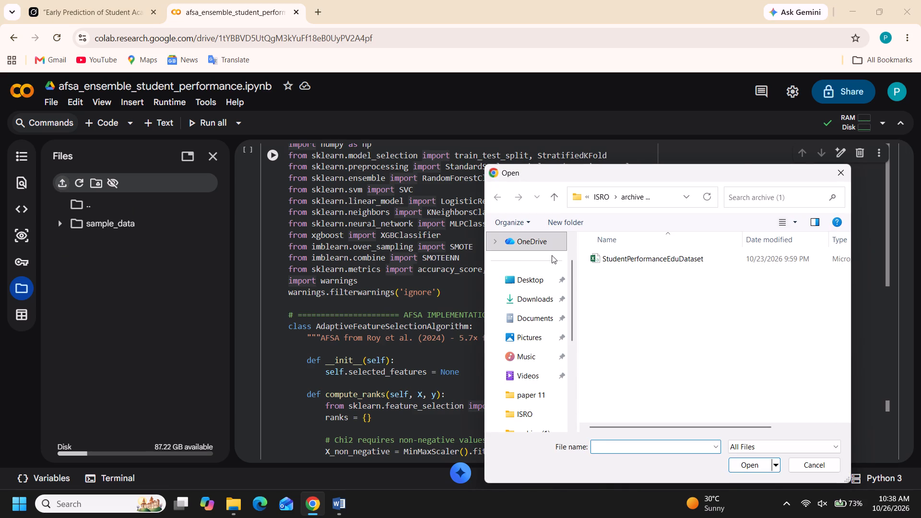
pyautogui.click(632, 264)
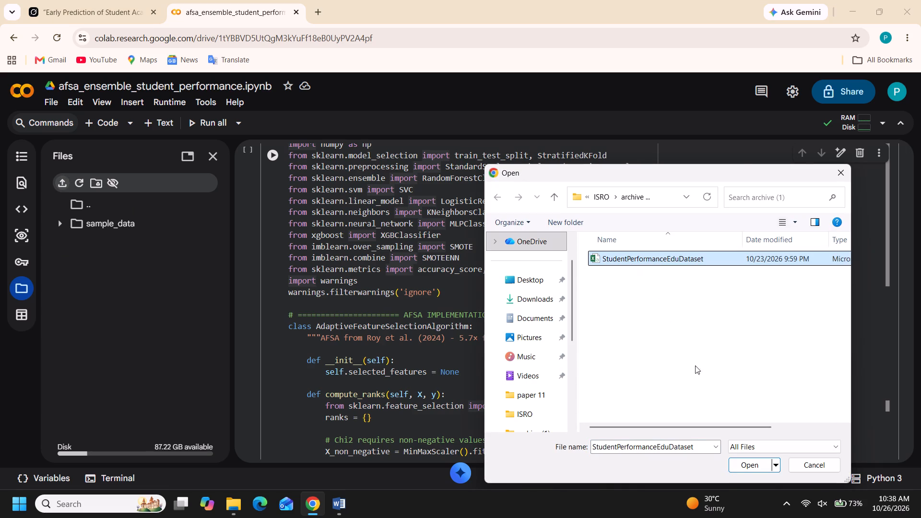
pyautogui.click(743, 471)
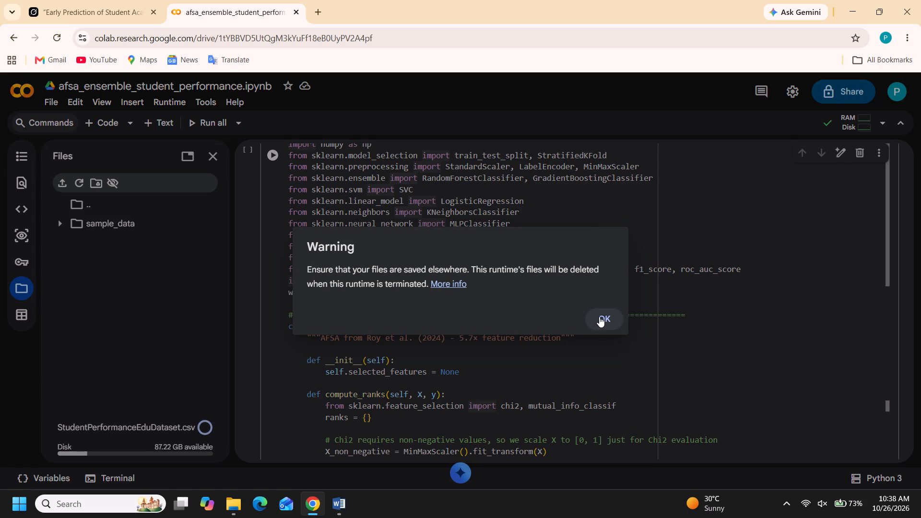
pyautogui.click(600, 316)
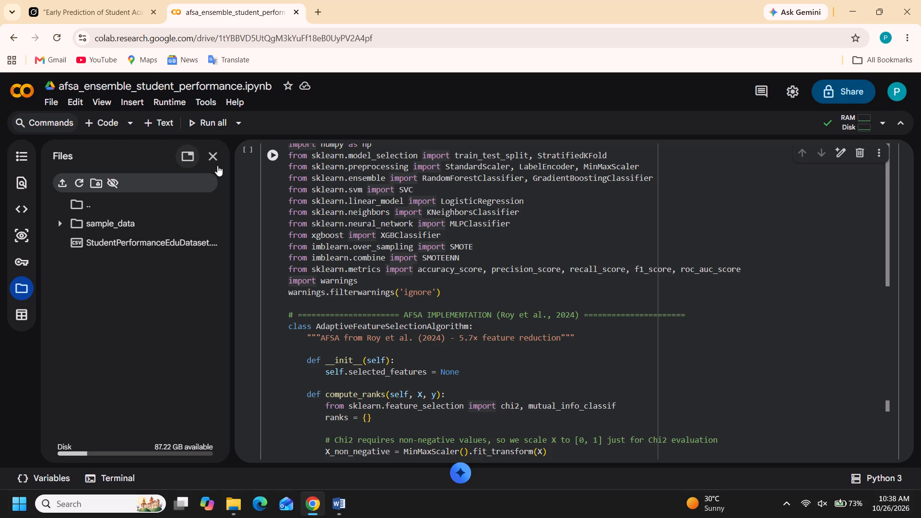
# Run the notebook's code cell containing the AFSA and ensemble implementation.
pyautogui.click(270, 161)
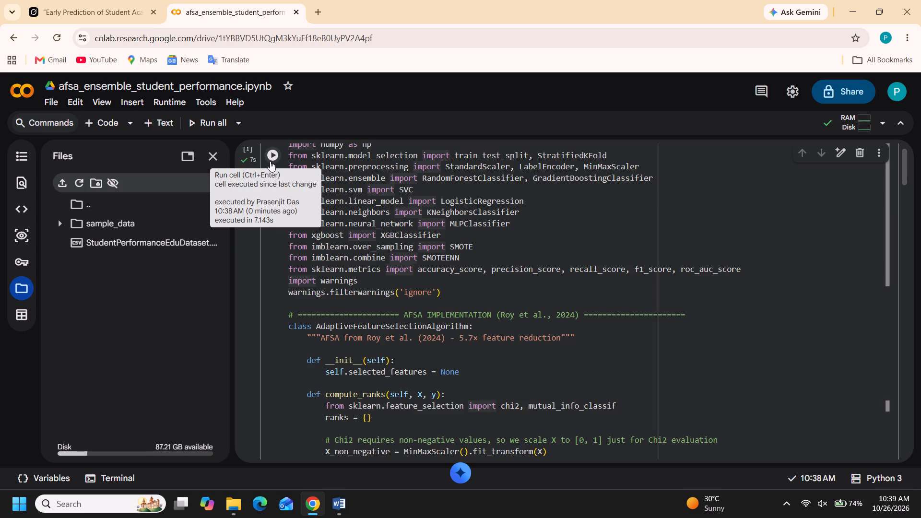
pyautogui.click(484, 298)
pyautogui.click(484, 298)
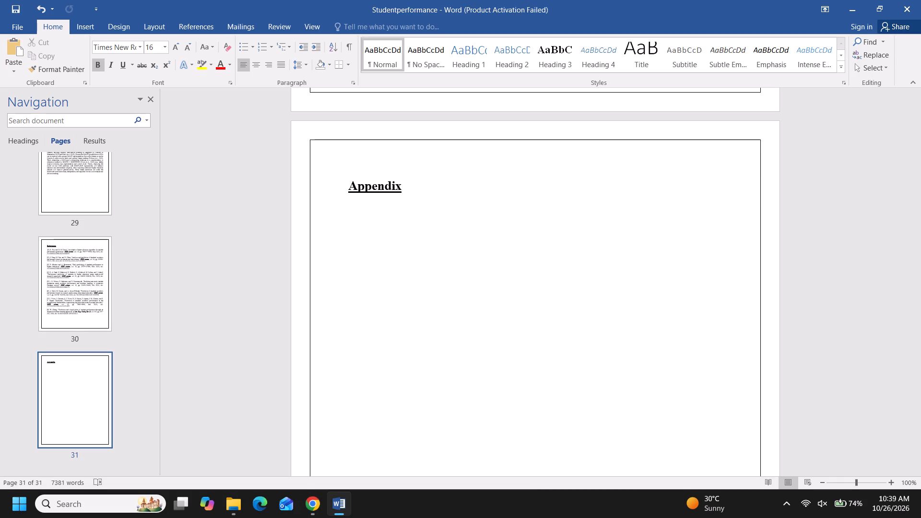
pyautogui.press('c')
pyautogui.press('BackSpace')
pyautogui.click(164, 45)
pyautogui.click(150, 118)
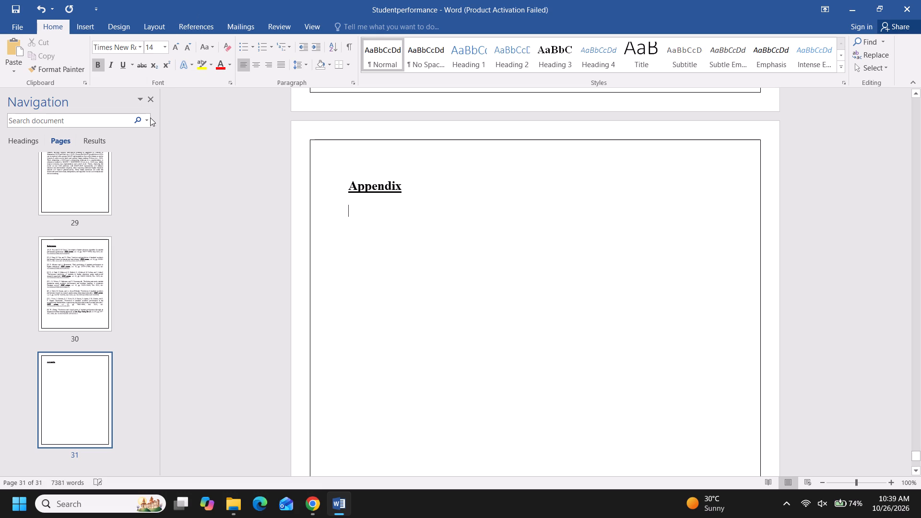
pyautogui.press('c')
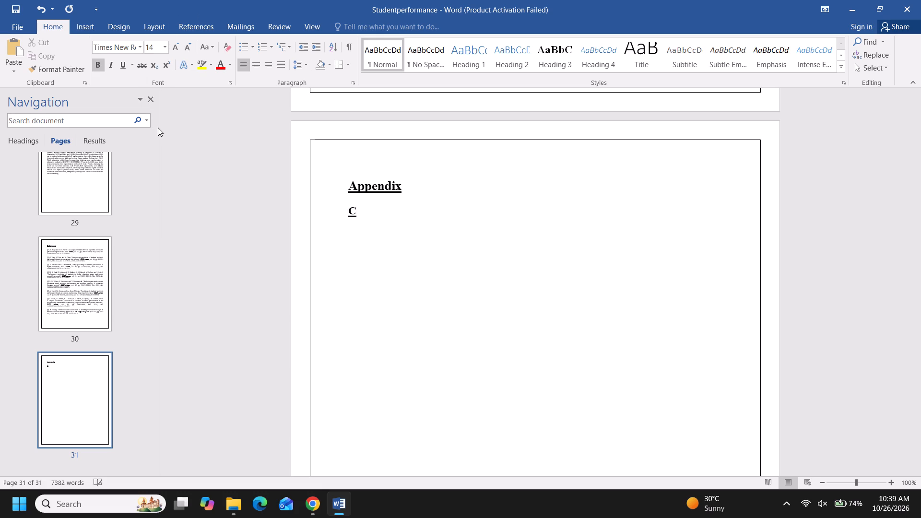
pyautogui.press('BackSpace')
pyautogui.click(133, 65)
pyautogui.click(133, 80)
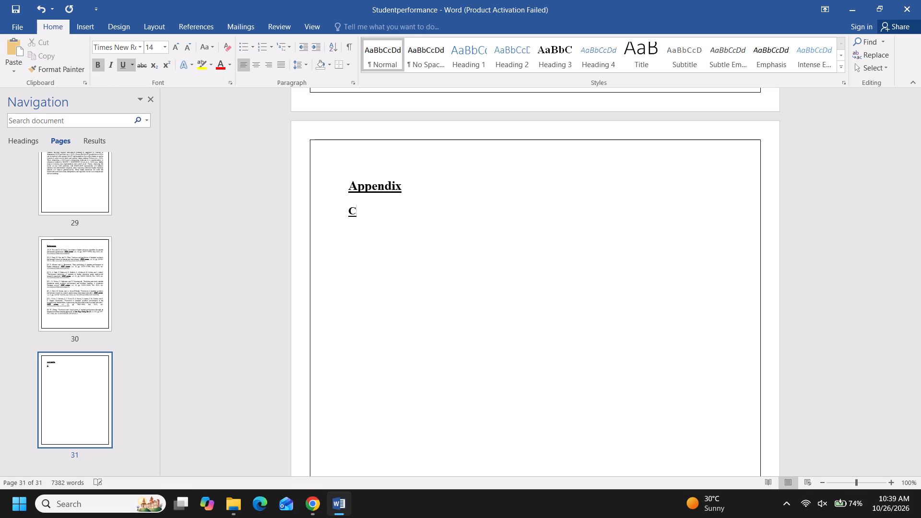
pyautogui.press('o')
pyautogui.write('de')
pyautogui.press('space')
pyautogui.write('mpl')
pyautogui.write('ementation')
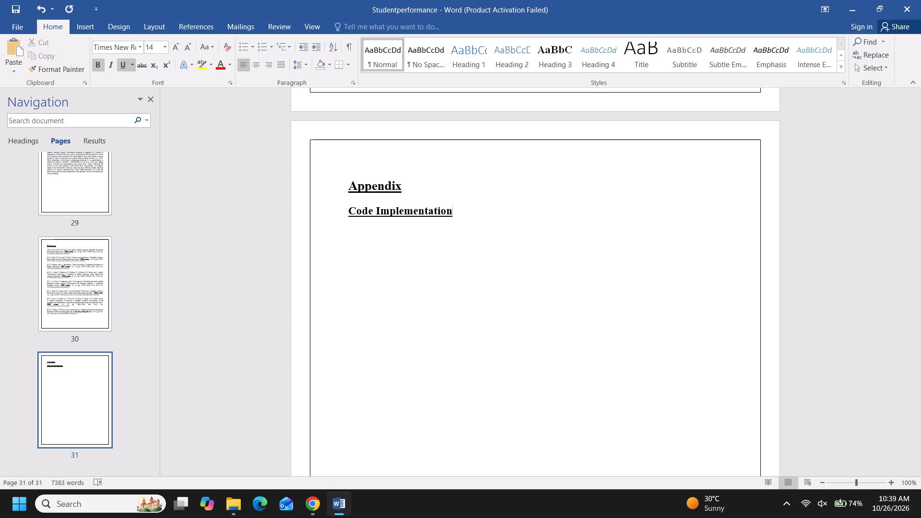
pyautogui.press('Return')
# Paste the copied notebook code beneath the Code Implementation subheading.
pyautogui.hotkey('ctrl', 'v')
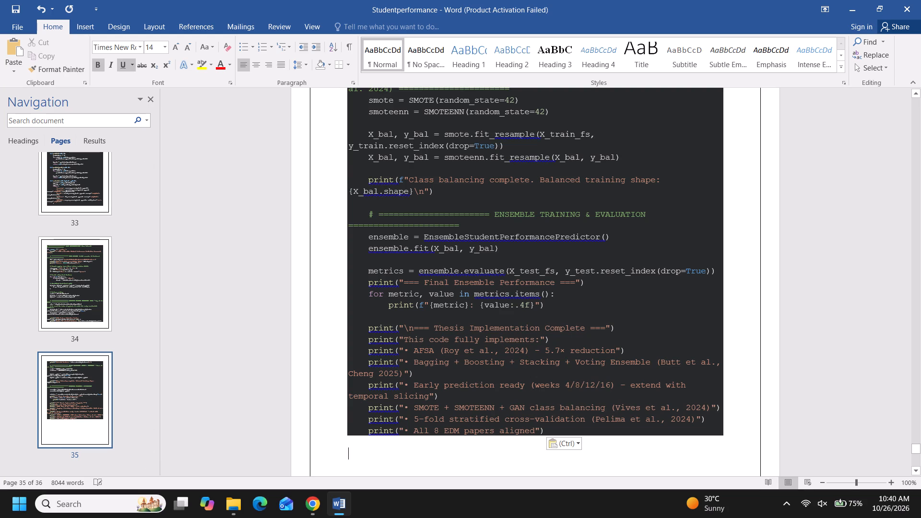
# Add the subheading "Output" on the blank page after the pasted code, followed by a new line.
pyautogui.click(918, 445)
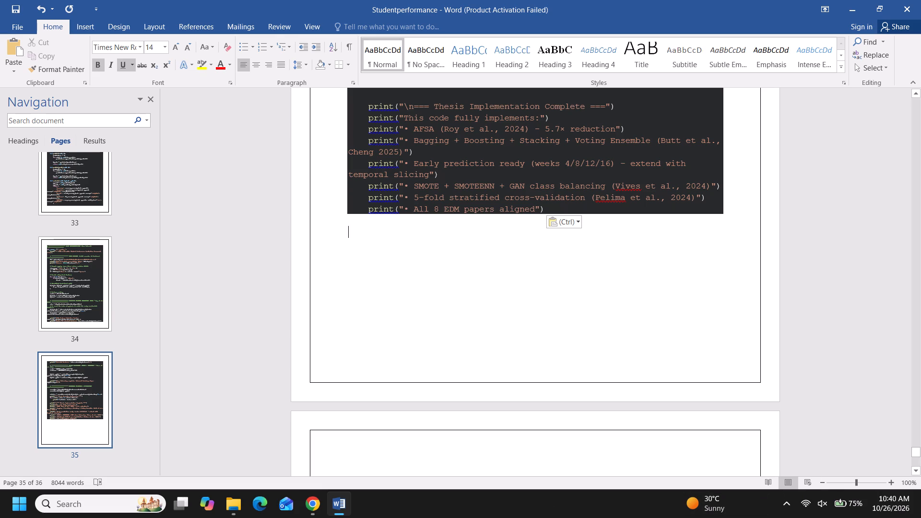
pyautogui.doubleClick(917, 454)
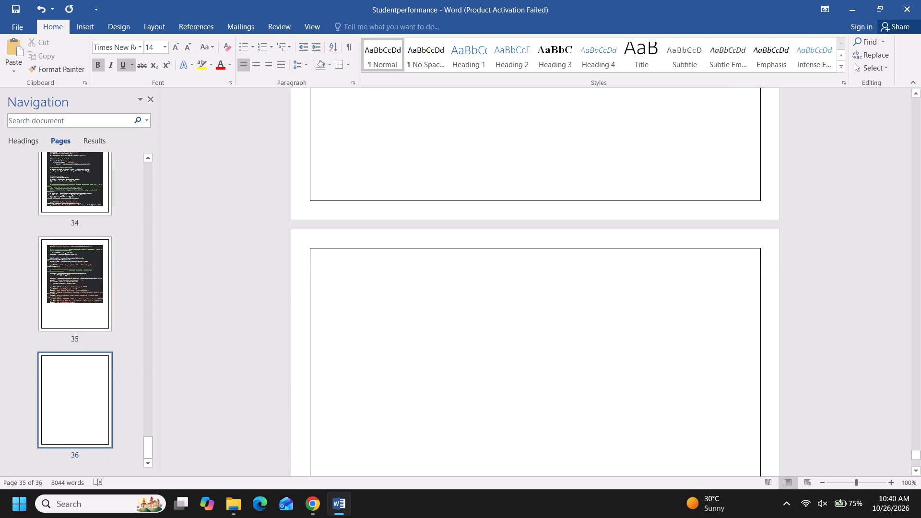
pyautogui.click(388, 272)
pyautogui.write('ut')
pyautogui.write('put')
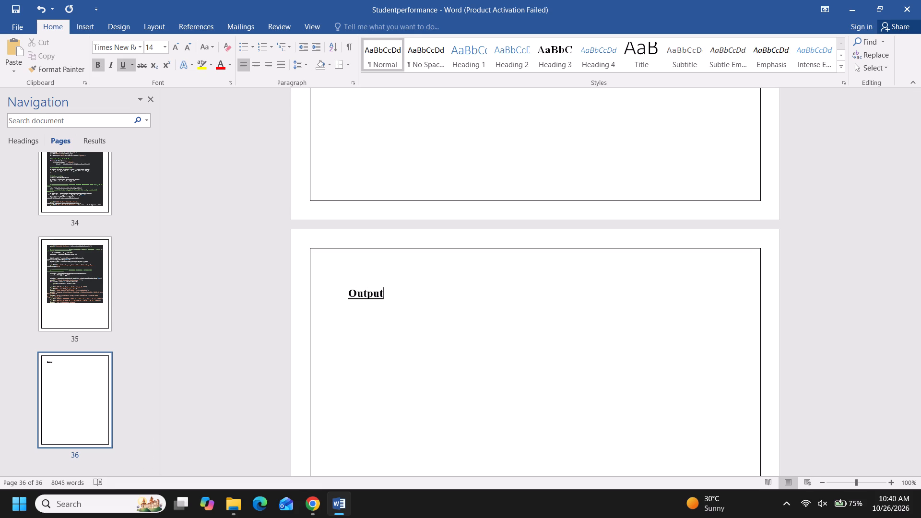
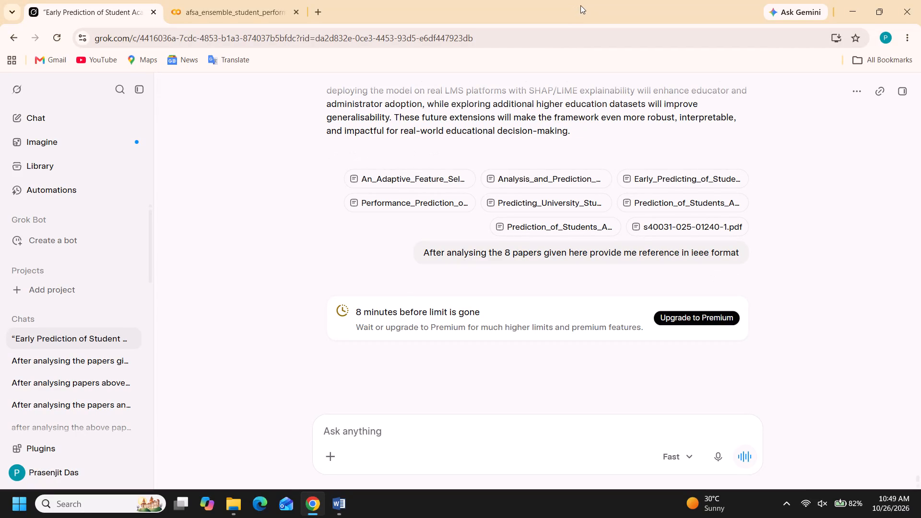
# Copy the cell output of the afsa_ensemble_student_performance notebook and paste it beneath the Output subheading in the Word document.
pyautogui.click(273, 0)
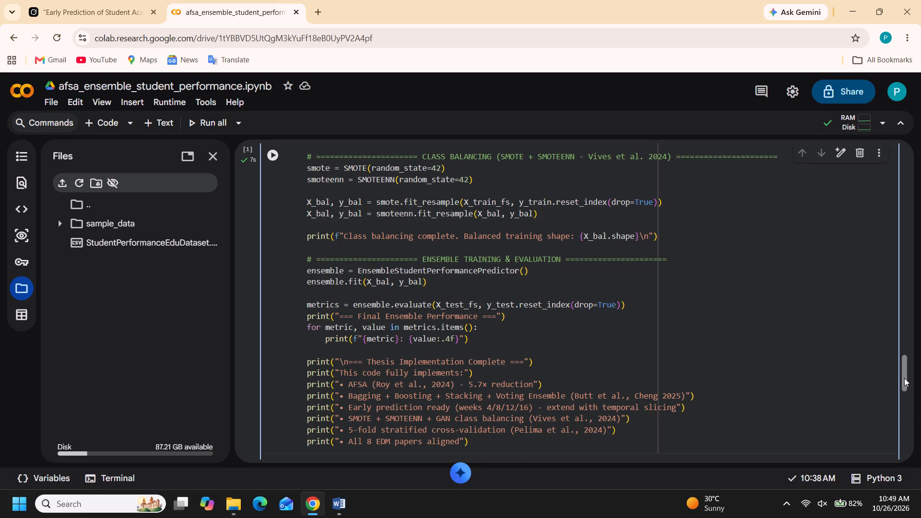
pyautogui.moveTo(904, 380); pyautogui.dragTo(903, 421)
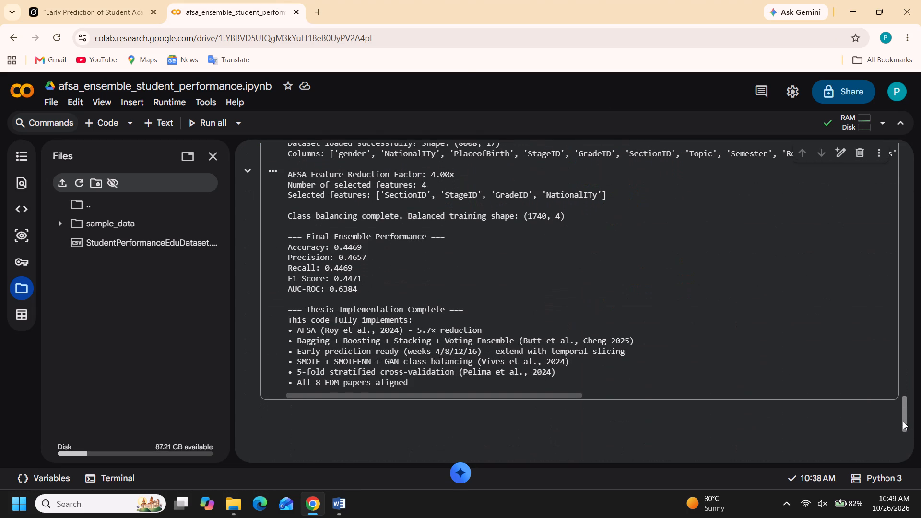
pyautogui.moveTo(903, 421); pyautogui.dragTo(900, 413)
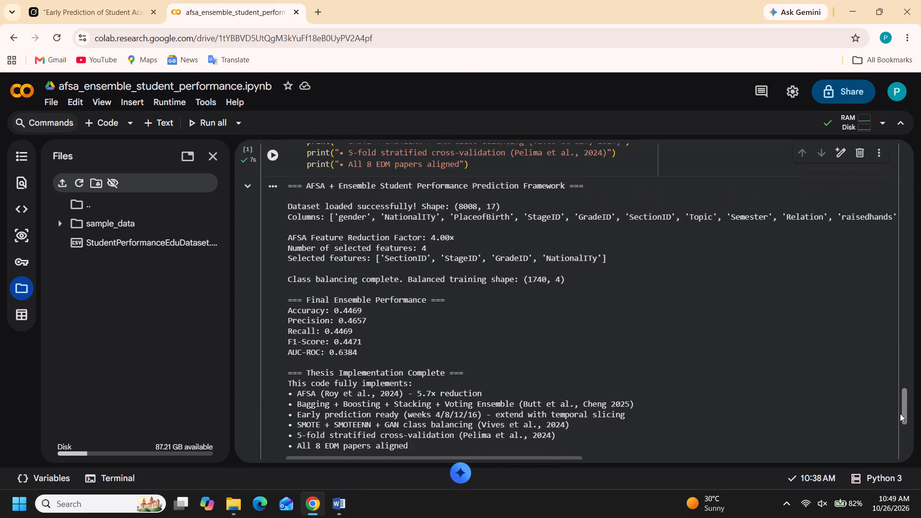
pyautogui.moveTo(900, 413); pyautogui.dragTo(898, 409)
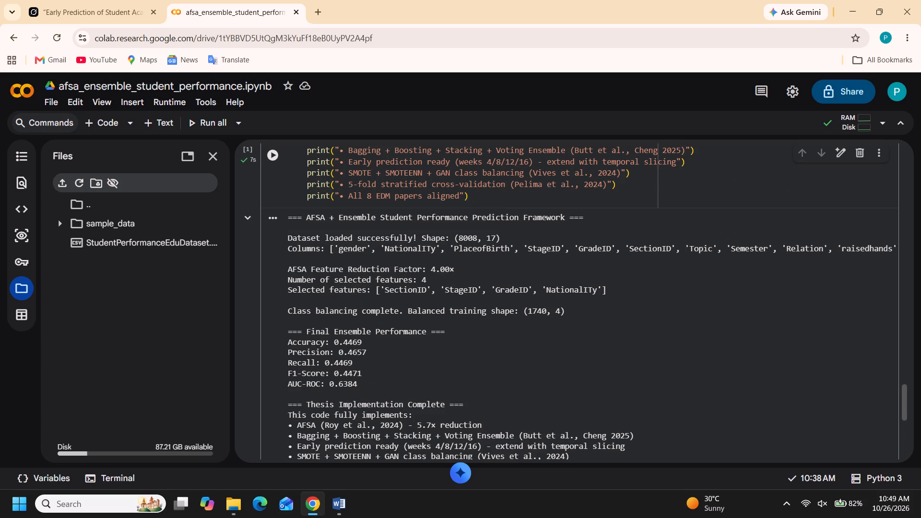
pyautogui.click(274, 221)
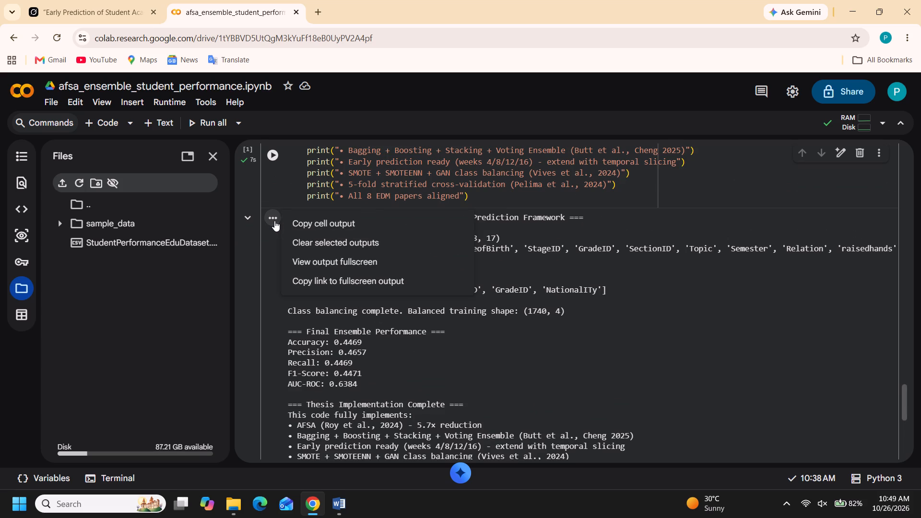
pyautogui.click(305, 231)
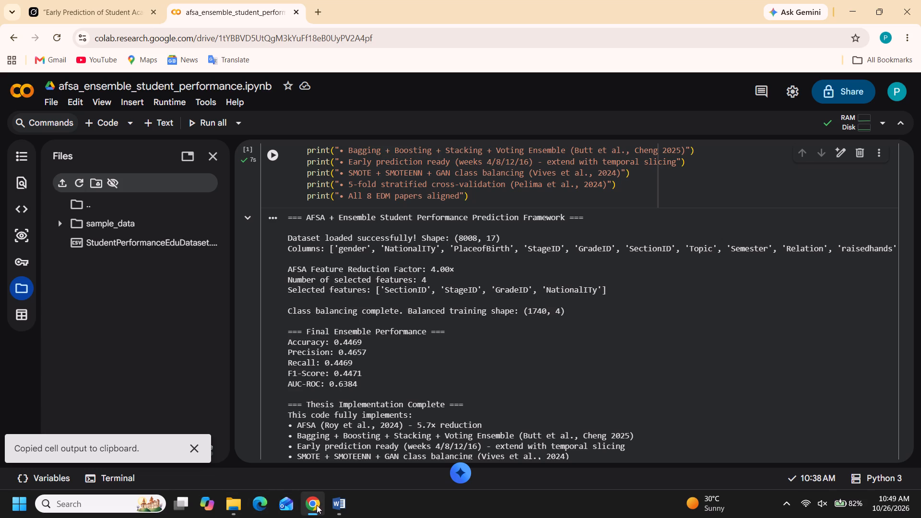
pyautogui.click(344, 504)
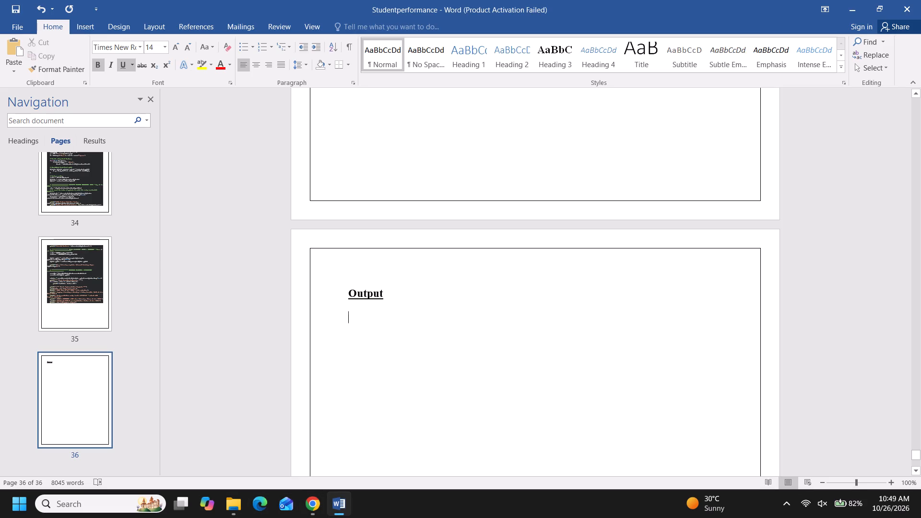
pyautogui.hotkey('ctrl', 'v')
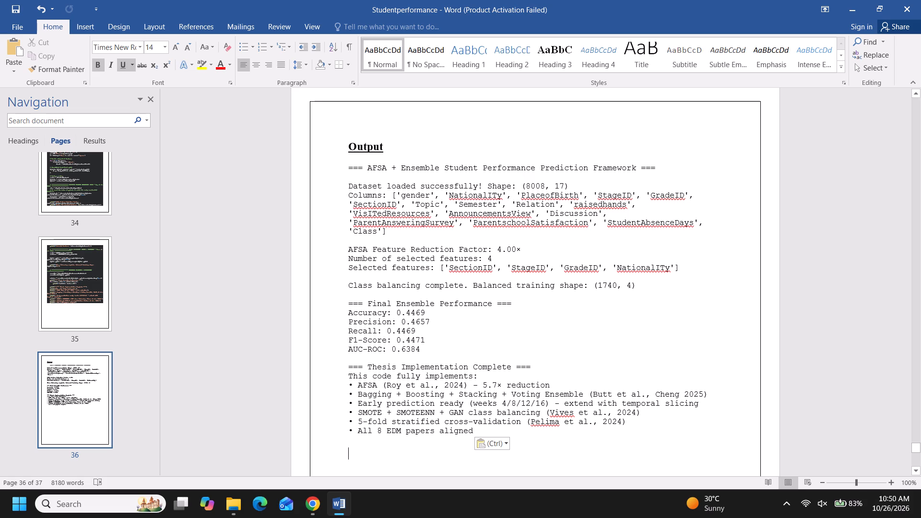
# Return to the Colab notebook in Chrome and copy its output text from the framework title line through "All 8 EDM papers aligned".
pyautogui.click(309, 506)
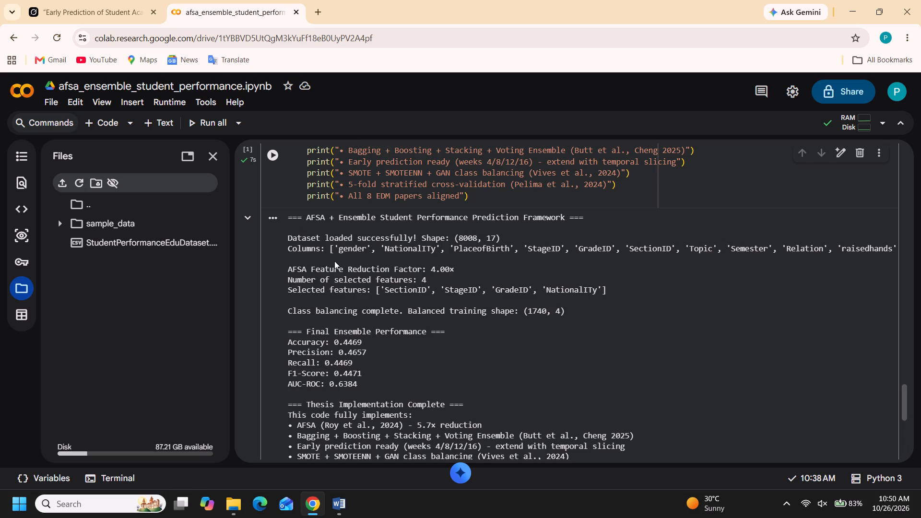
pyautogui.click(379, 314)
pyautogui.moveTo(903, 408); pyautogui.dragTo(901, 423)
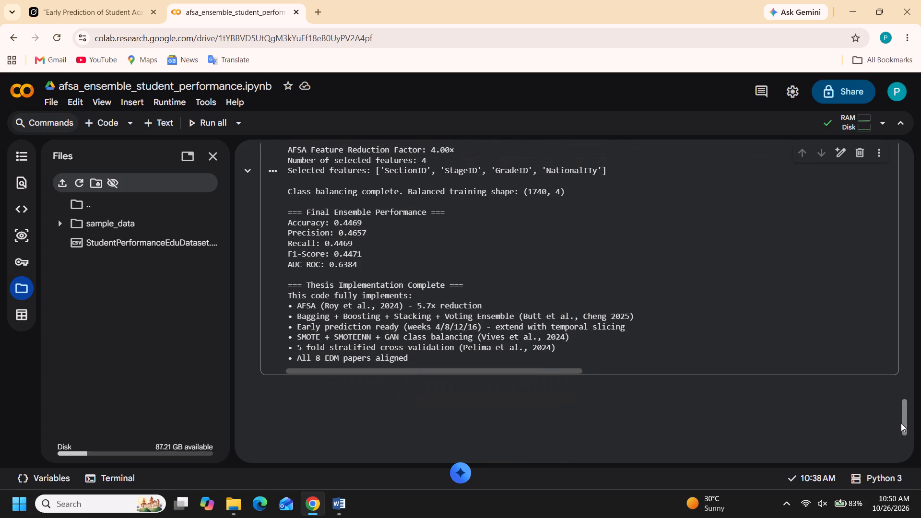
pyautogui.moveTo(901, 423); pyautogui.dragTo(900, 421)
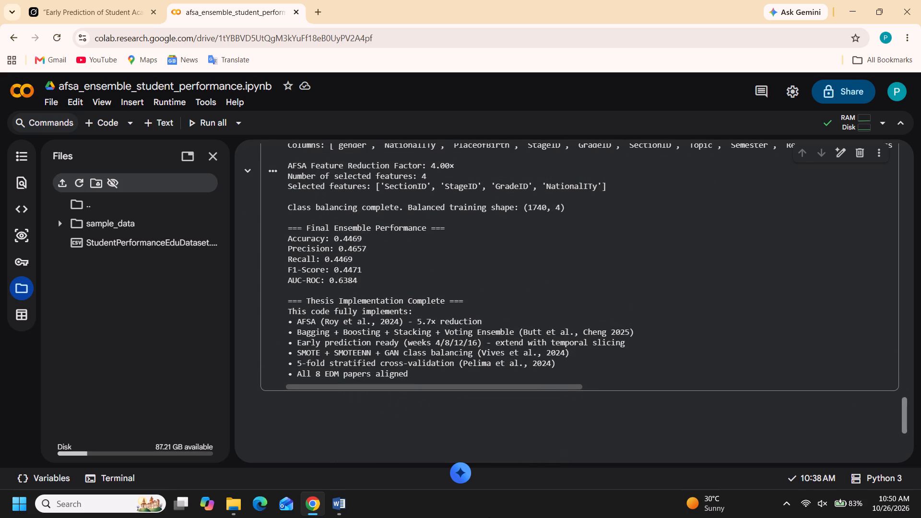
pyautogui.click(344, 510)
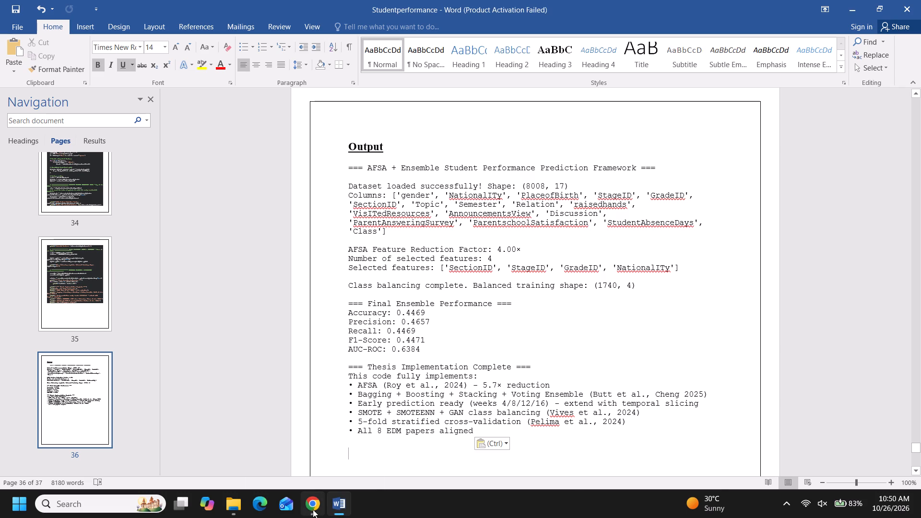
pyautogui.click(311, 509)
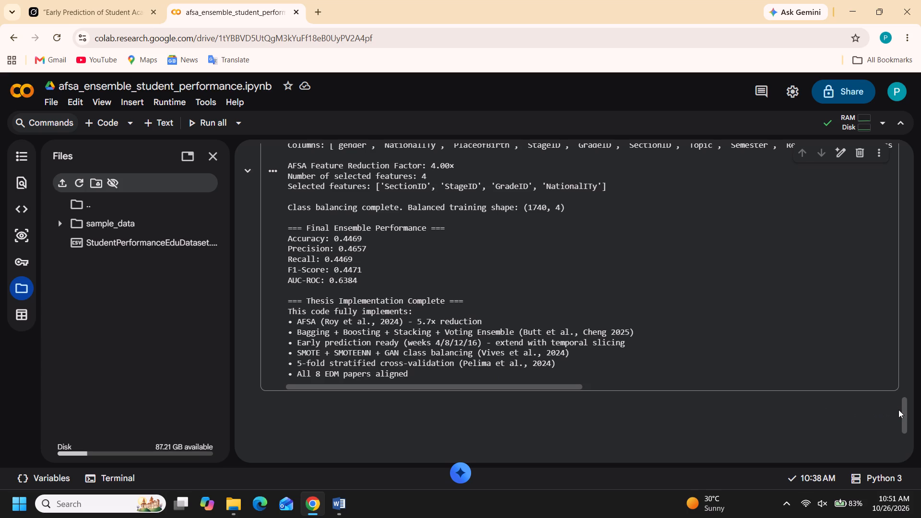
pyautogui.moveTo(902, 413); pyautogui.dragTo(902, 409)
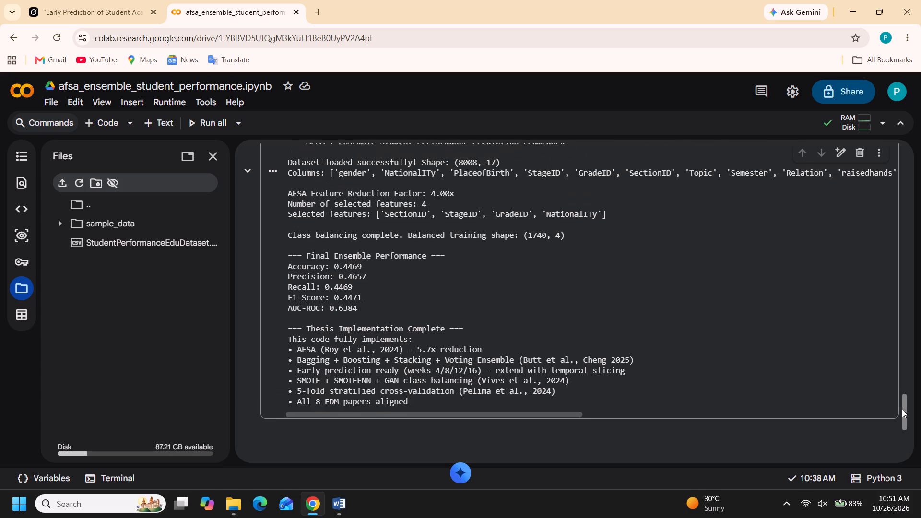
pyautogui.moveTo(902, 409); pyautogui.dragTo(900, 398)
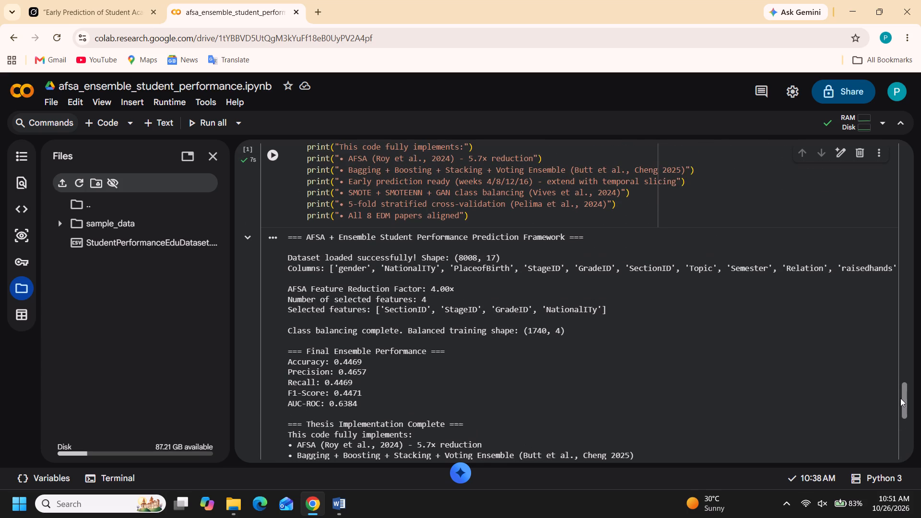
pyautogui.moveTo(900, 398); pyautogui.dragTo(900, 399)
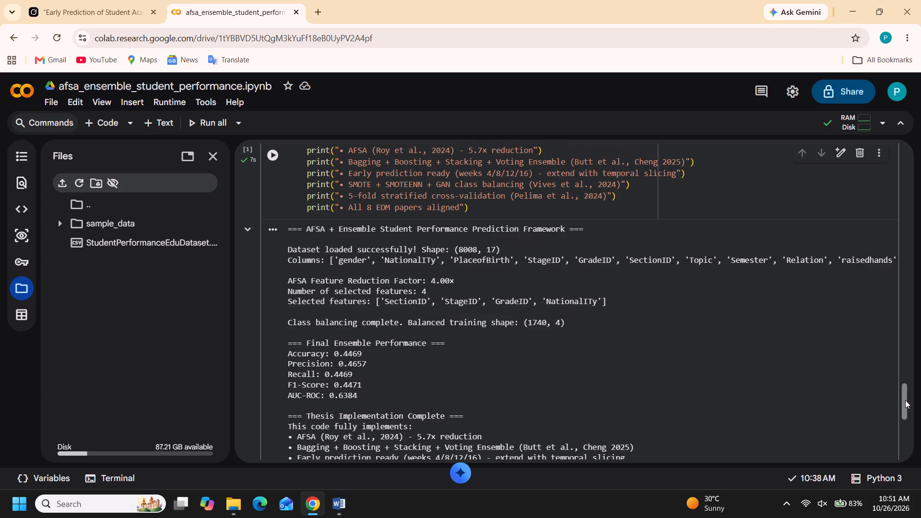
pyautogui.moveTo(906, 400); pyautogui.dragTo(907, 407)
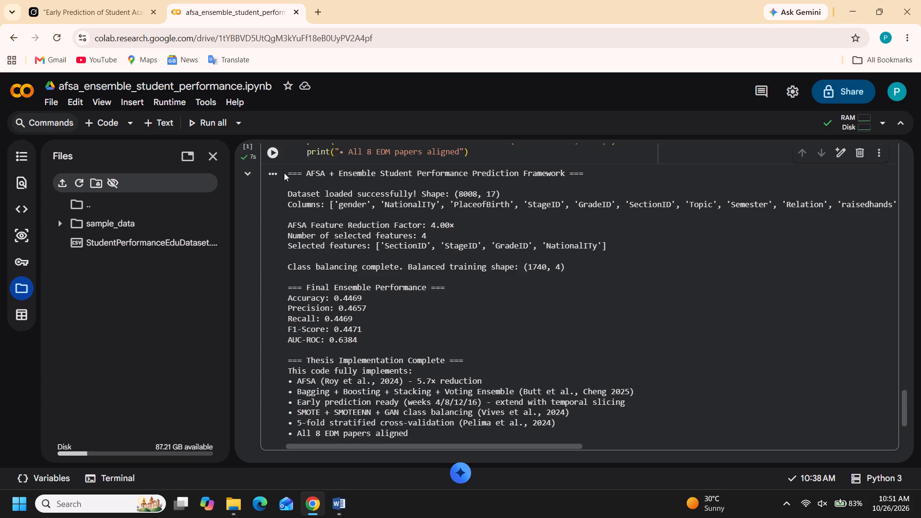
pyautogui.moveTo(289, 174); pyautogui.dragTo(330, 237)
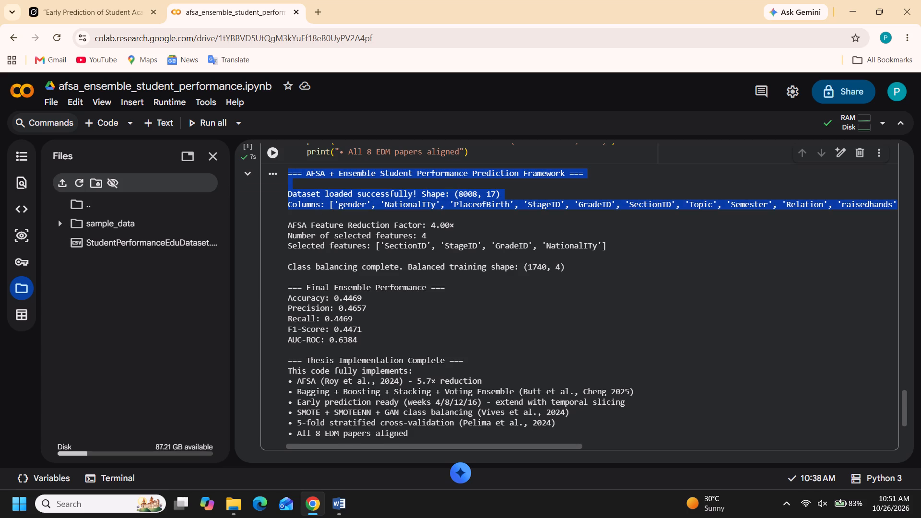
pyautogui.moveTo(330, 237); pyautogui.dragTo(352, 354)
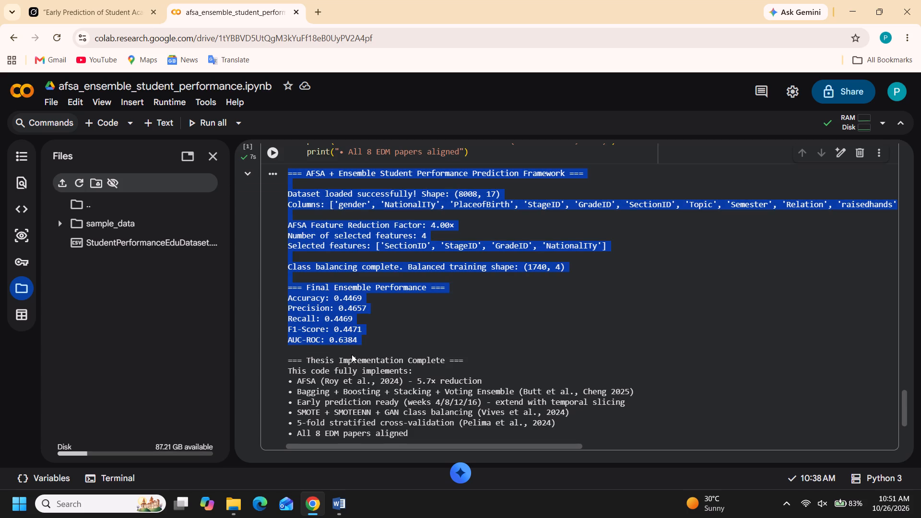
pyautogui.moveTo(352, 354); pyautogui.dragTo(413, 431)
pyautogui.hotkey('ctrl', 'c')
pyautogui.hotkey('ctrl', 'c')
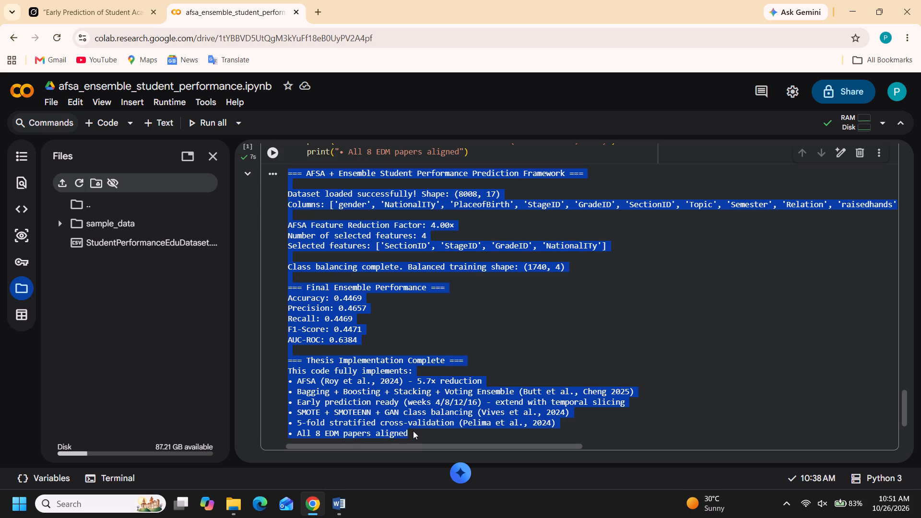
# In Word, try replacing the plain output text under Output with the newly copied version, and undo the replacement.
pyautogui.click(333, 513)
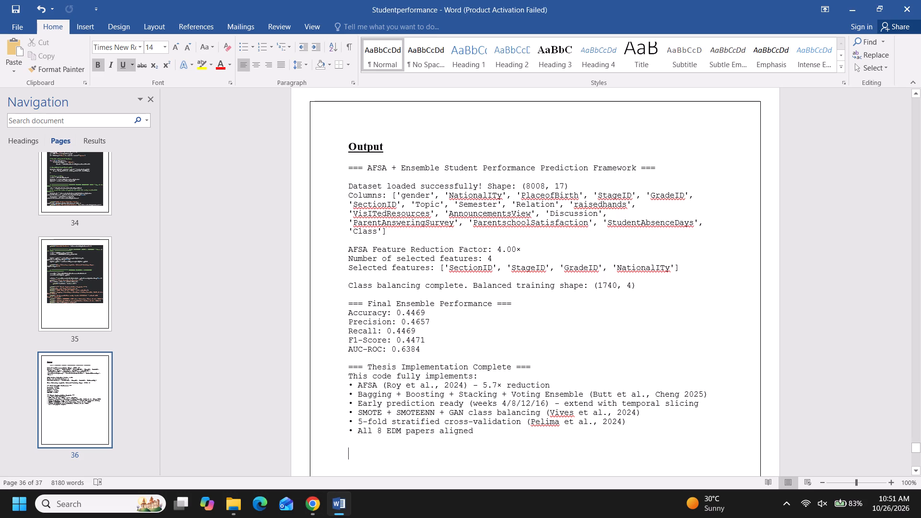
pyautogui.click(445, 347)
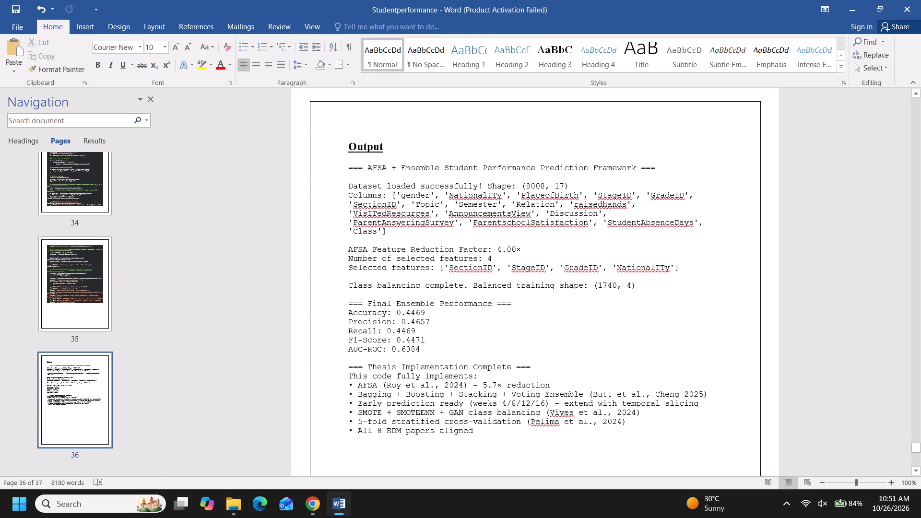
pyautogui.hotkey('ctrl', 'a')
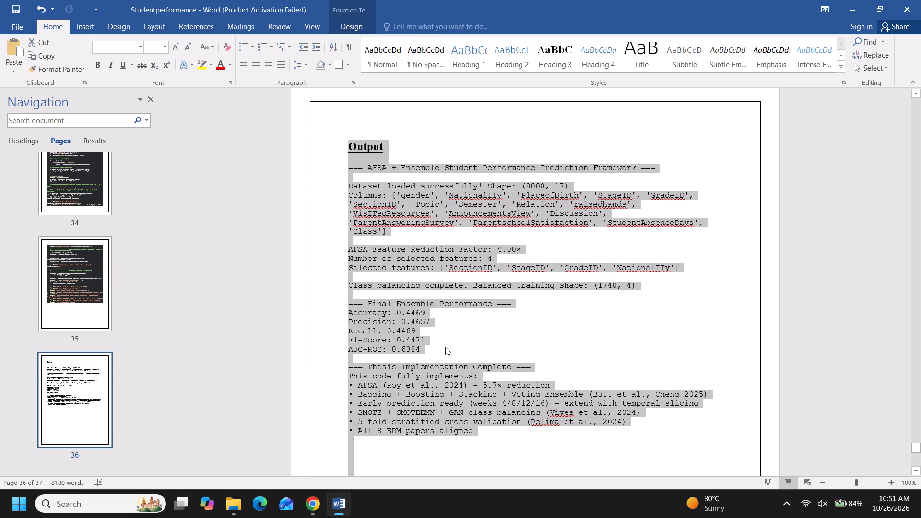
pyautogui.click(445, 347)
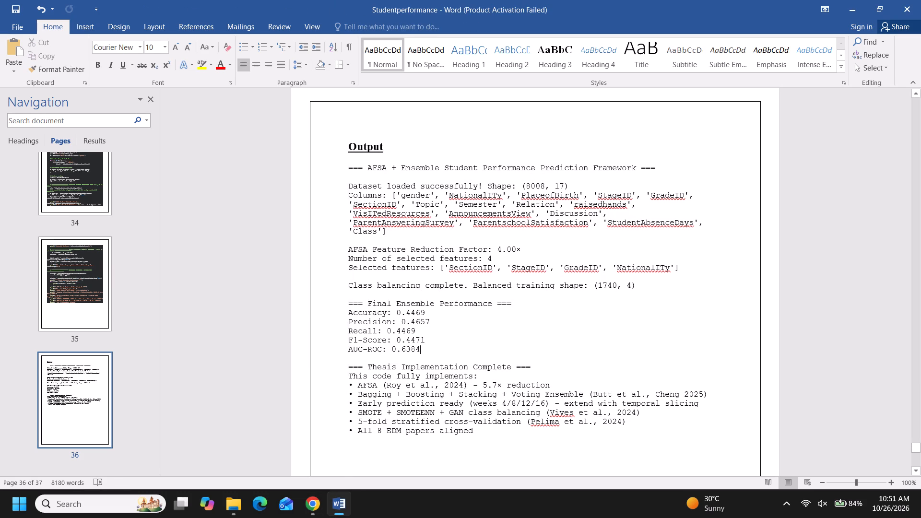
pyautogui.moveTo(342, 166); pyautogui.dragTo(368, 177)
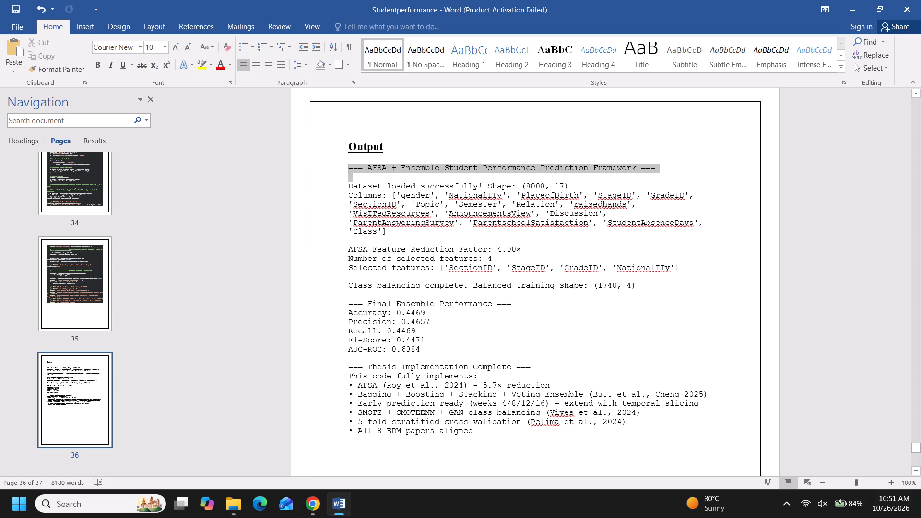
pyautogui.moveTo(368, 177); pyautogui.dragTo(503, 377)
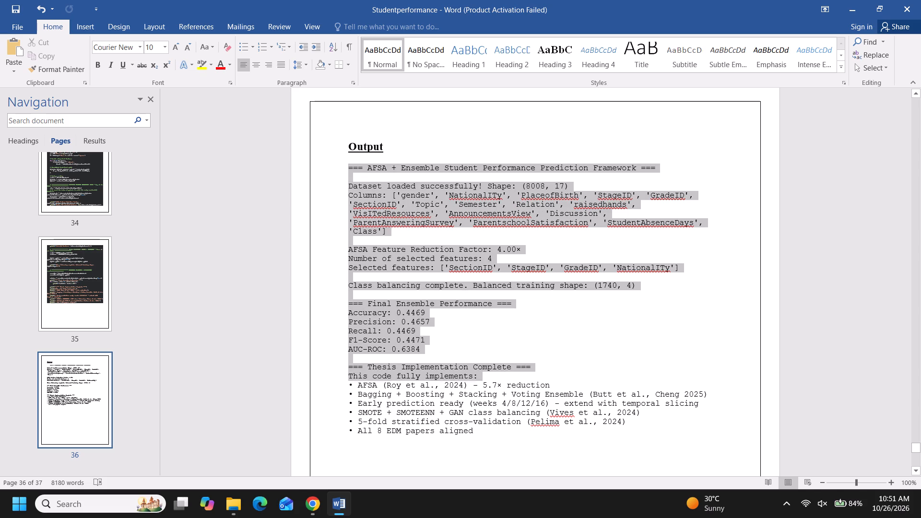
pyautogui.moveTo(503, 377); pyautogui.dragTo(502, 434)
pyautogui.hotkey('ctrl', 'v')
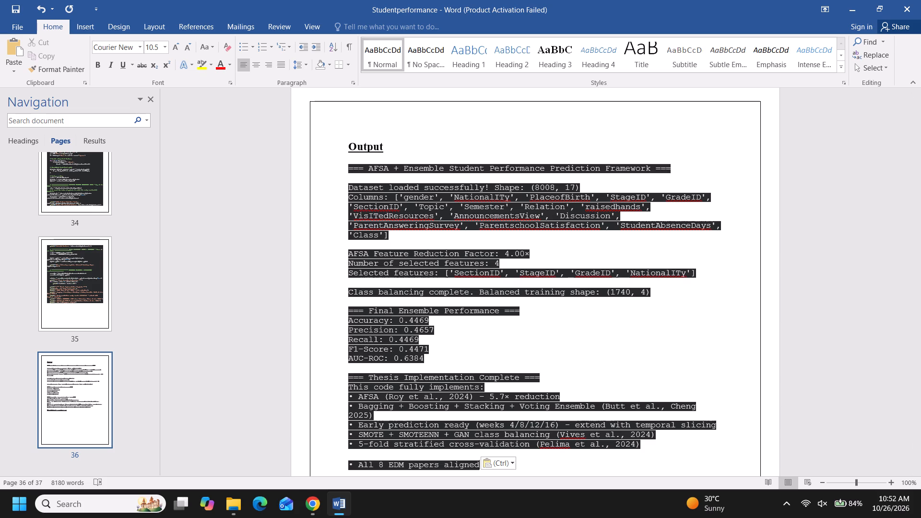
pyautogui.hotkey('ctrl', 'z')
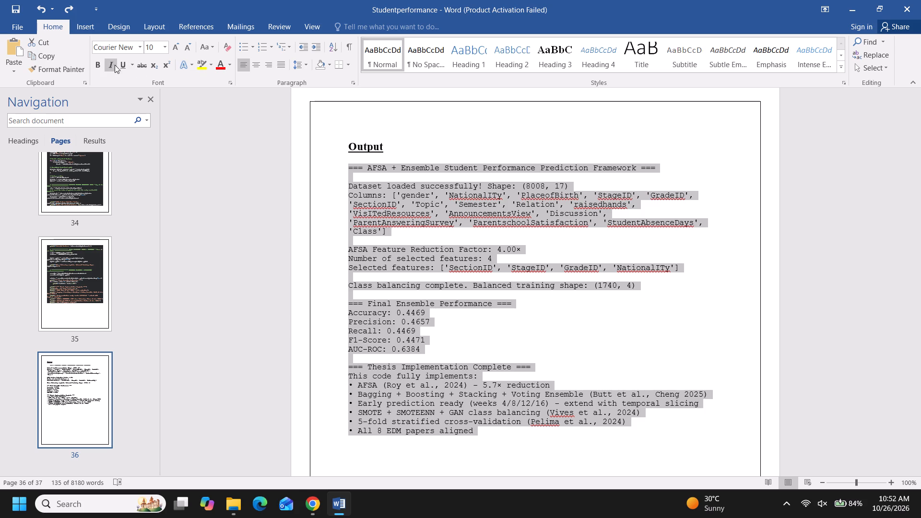
# Make the whole output text beneath the Output subheading bold at 12 pt.
pyautogui.click(100, 65)
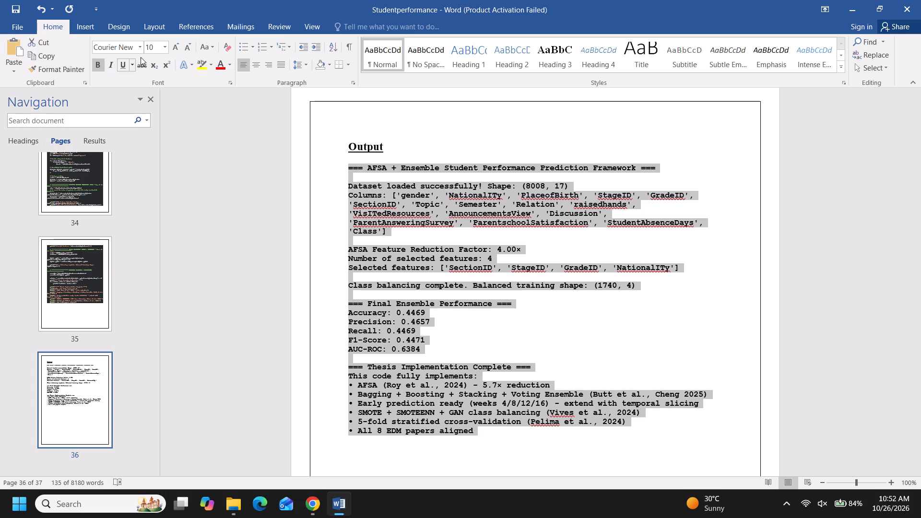
pyautogui.click(164, 48)
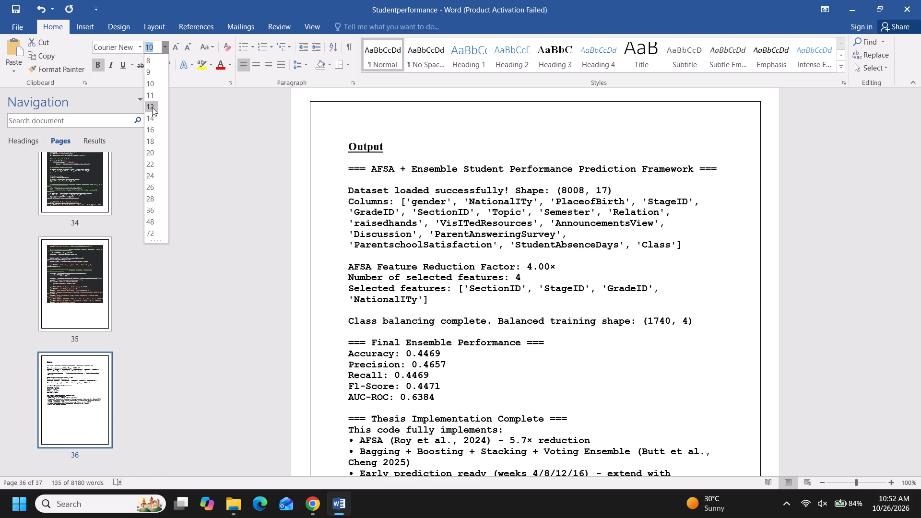
pyautogui.click(152, 107)
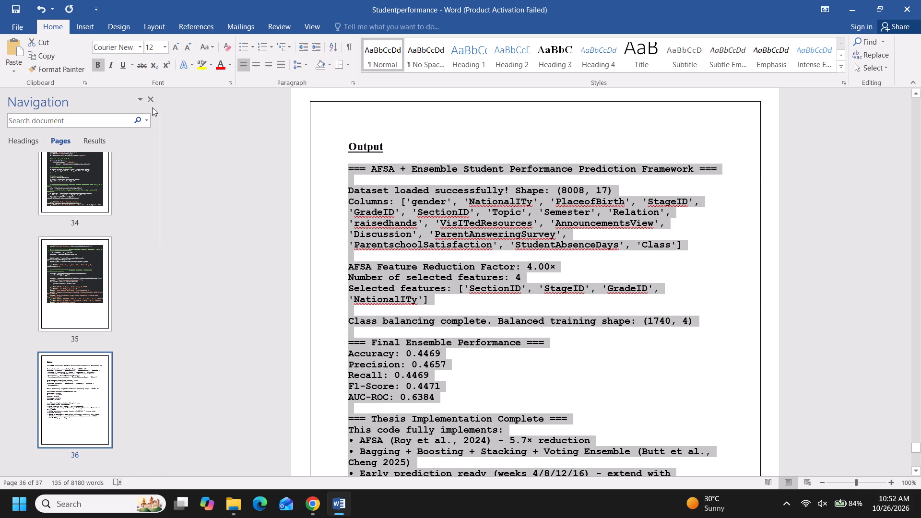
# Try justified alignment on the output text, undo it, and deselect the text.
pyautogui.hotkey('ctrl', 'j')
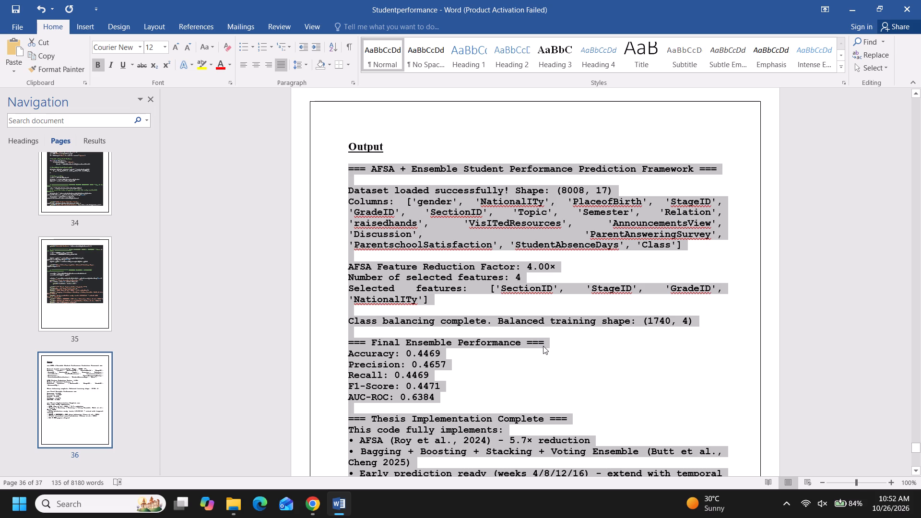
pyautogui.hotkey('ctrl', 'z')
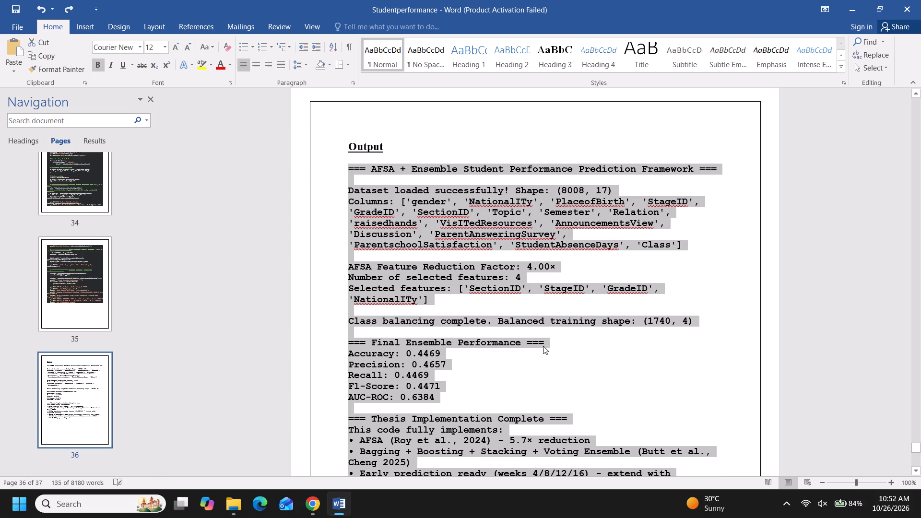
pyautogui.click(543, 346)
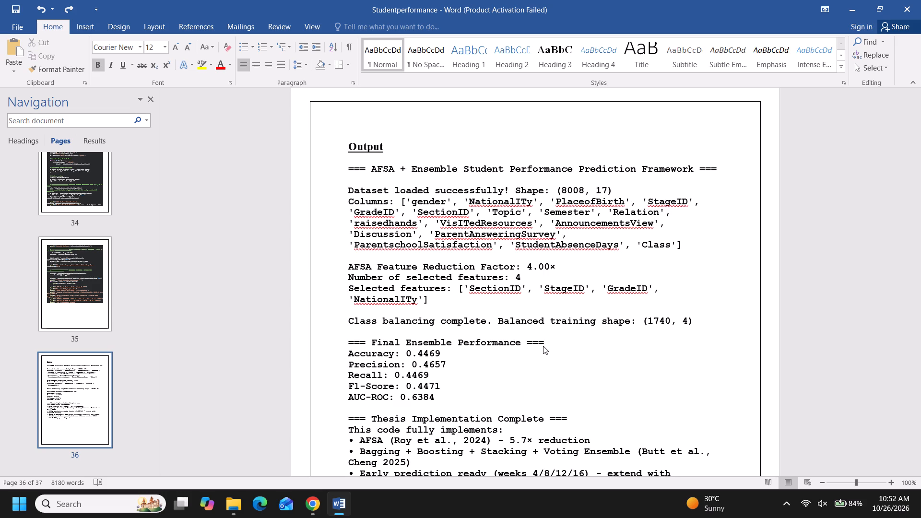
# Compare the formatted output text in the Word Appendix with the Colab notebook's output in Chrome.
pyautogui.click(308, 501)
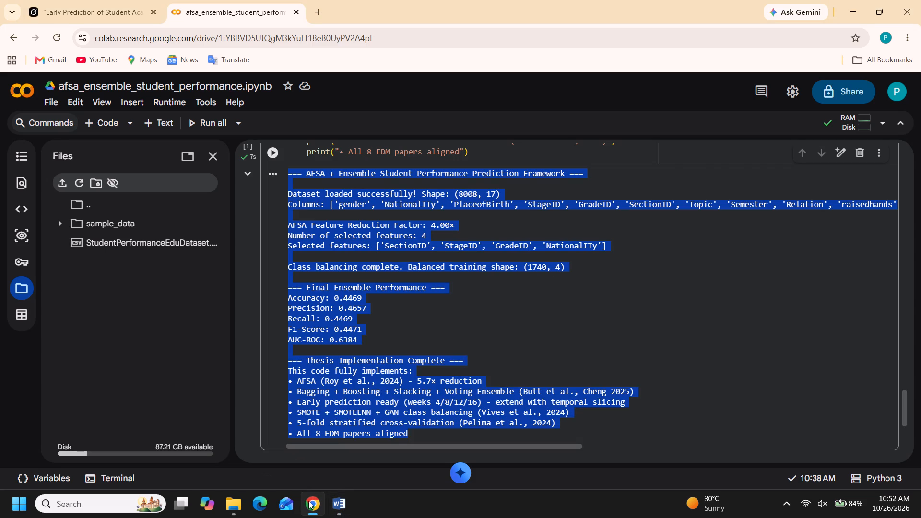
pyautogui.click(347, 507)
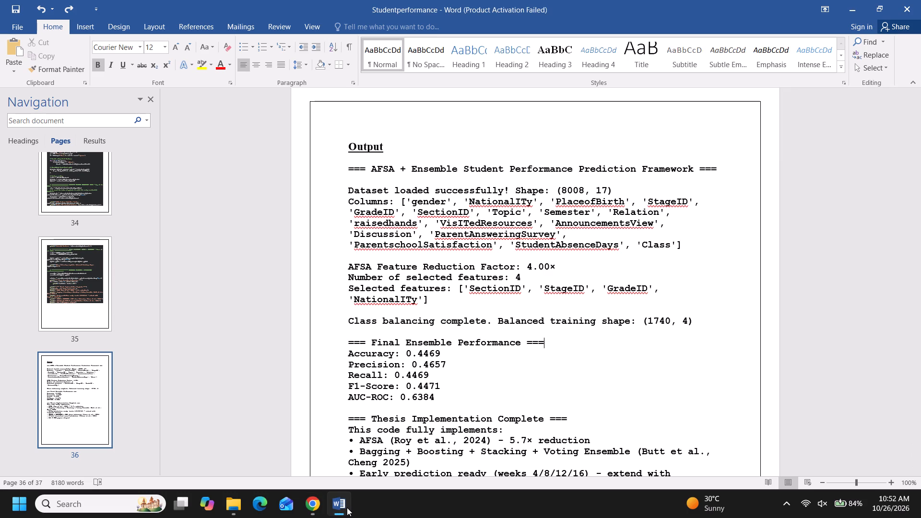
pyautogui.click(310, 510)
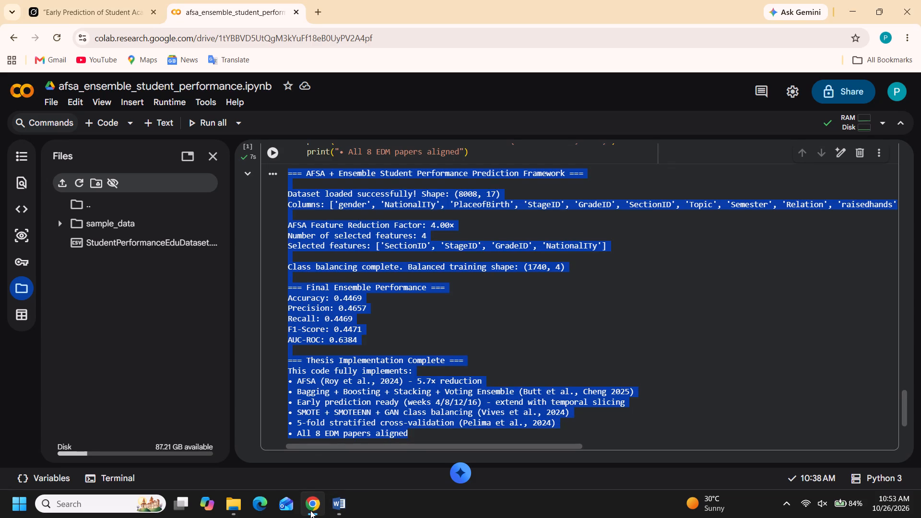
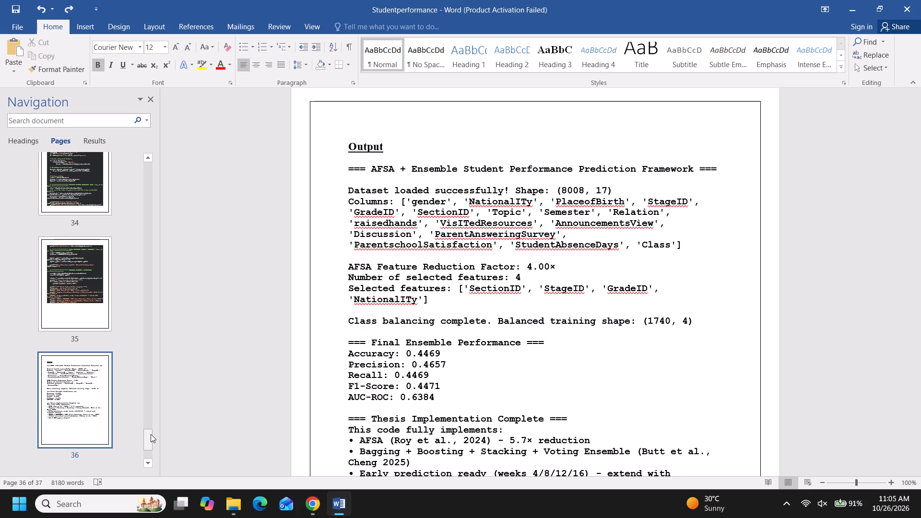
pyautogui.moveTo(151, 435); pyautogui.dragTo(149, 391)
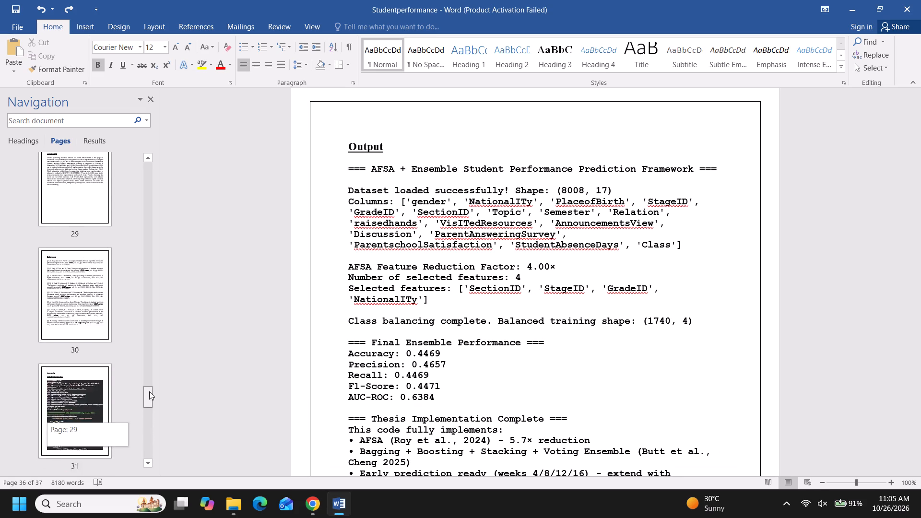
pyautogui.moveTo(149, 391); pyautogui.dragTo(150, 390)
pyautogui.click(77, 361)
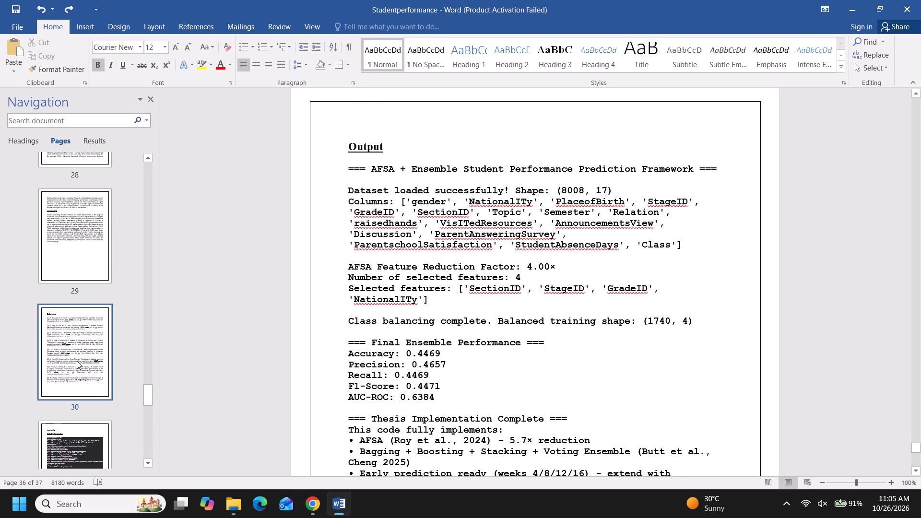
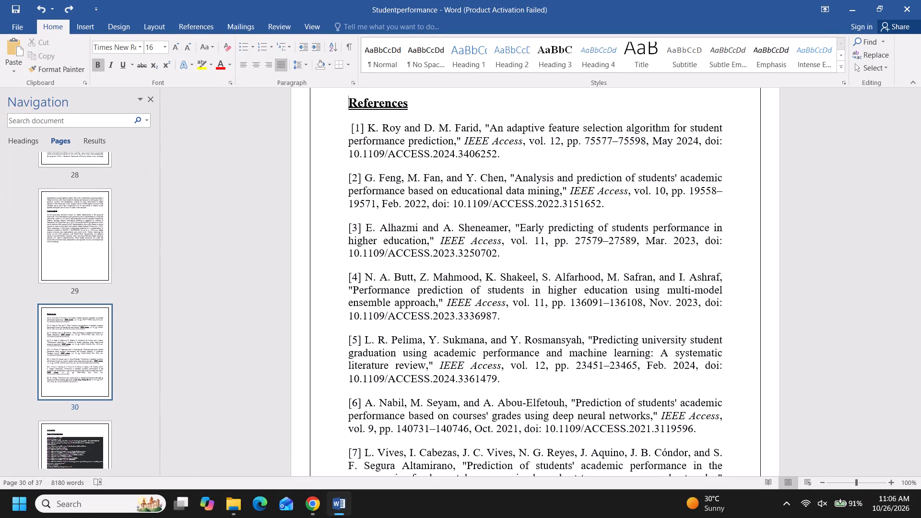
# Examine the page layout and empty spaces from the end of the comparative analysis through Conclusions and Future Scopes to the References.
pyautogui.click(78, 239)
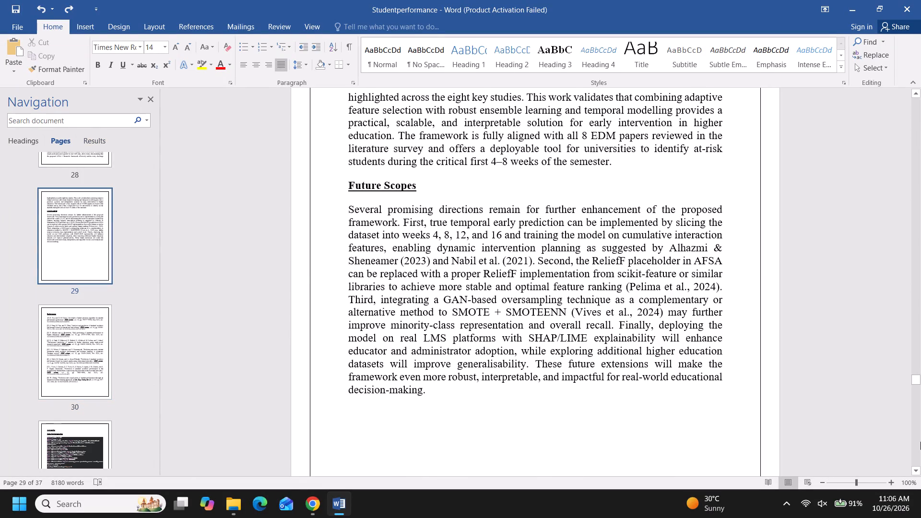
pyautogui.moveTo(916, 383); pyautogui.dragTo(916, 389)
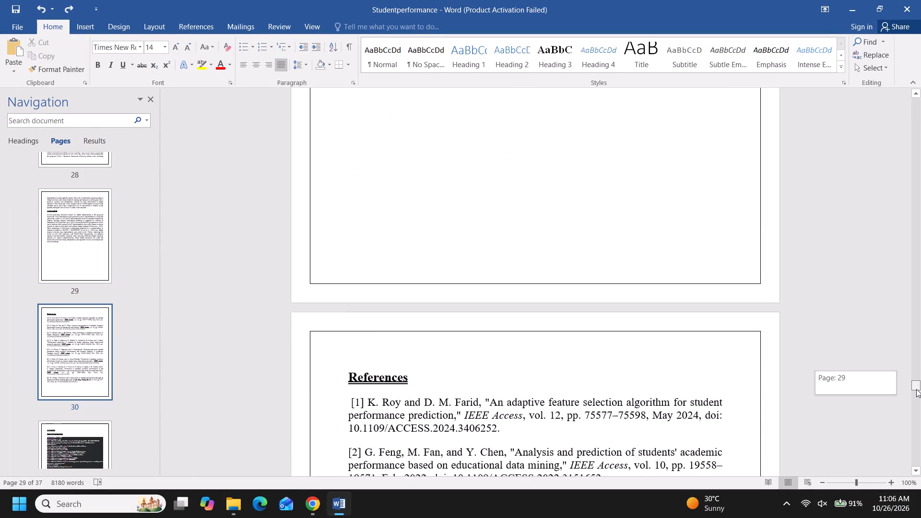
pyautogui.moveTo(916, 389); pyautogui.dragTo(912, 370)
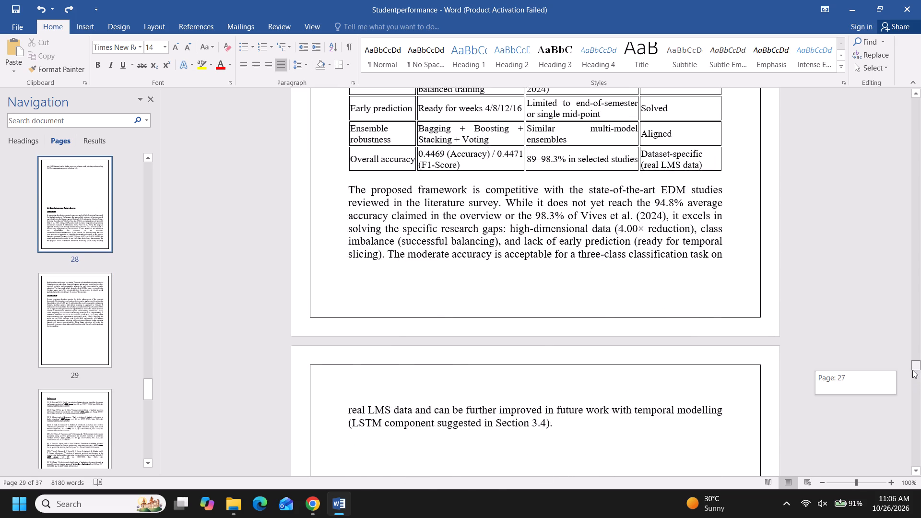
pyautogui.moveTo(912, 370); pyautogui.dragTo(912, 376)
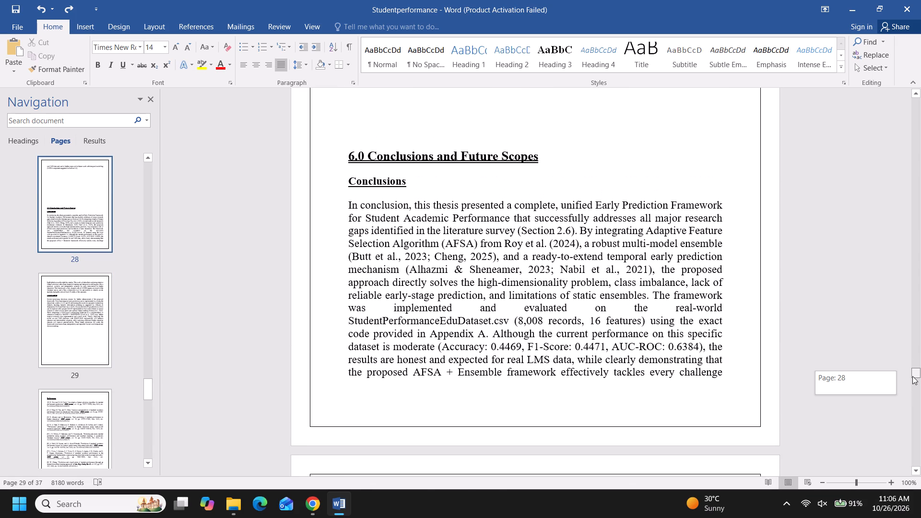
pyautogui.moveTo(912, 376); pyautogui.dragTo(912, 369)
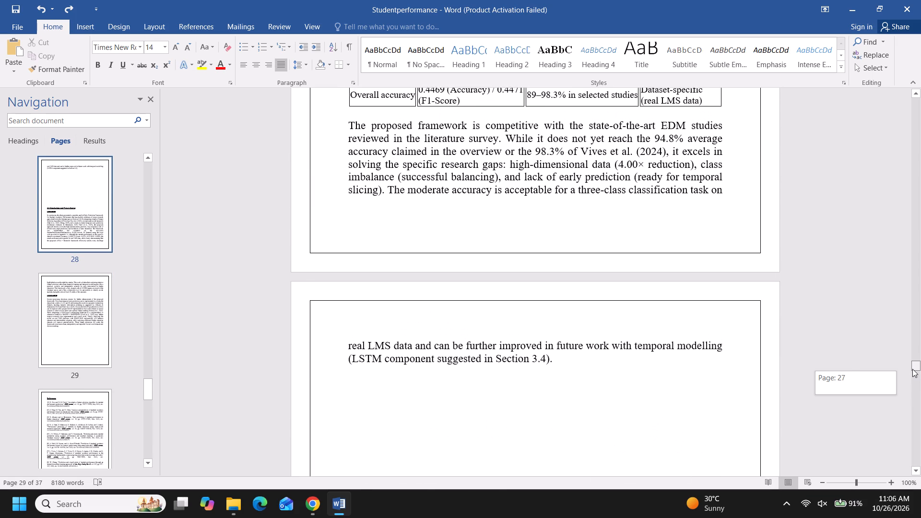
pyautogui.moveTo(912, 369); pyautogui.dragTo(912, 372)
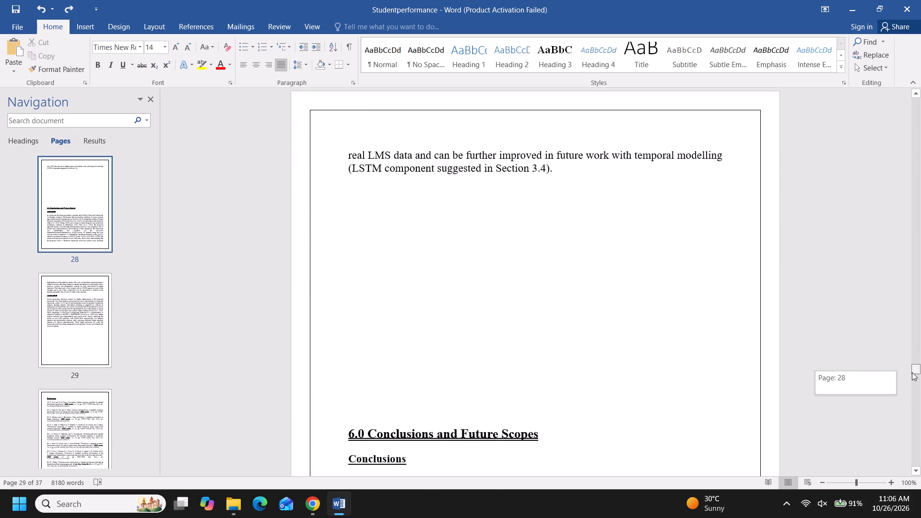
pyautogui.moveTo(912, 372); pyautogui.dragTo(911, 379)
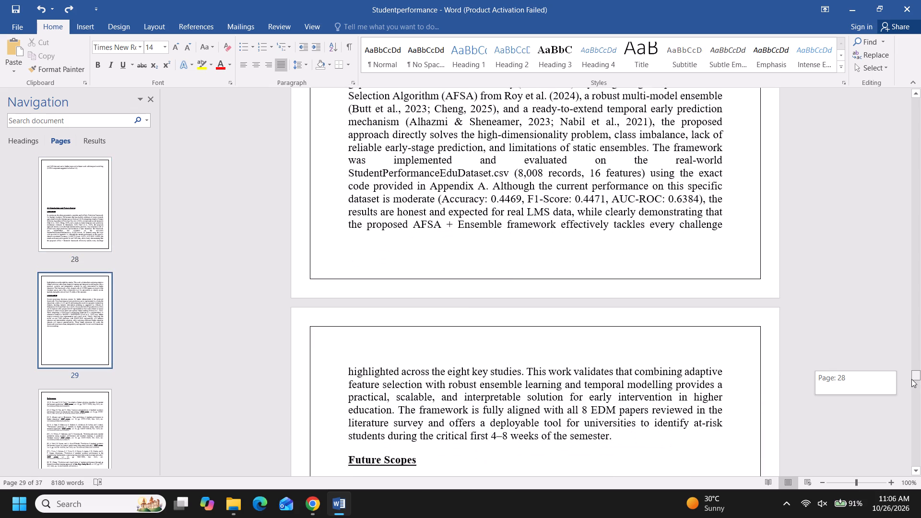
pyautogui.moveTo(911, 379); pyautogui.dragTo(911, 385)
pyautogui.click(911, 385)
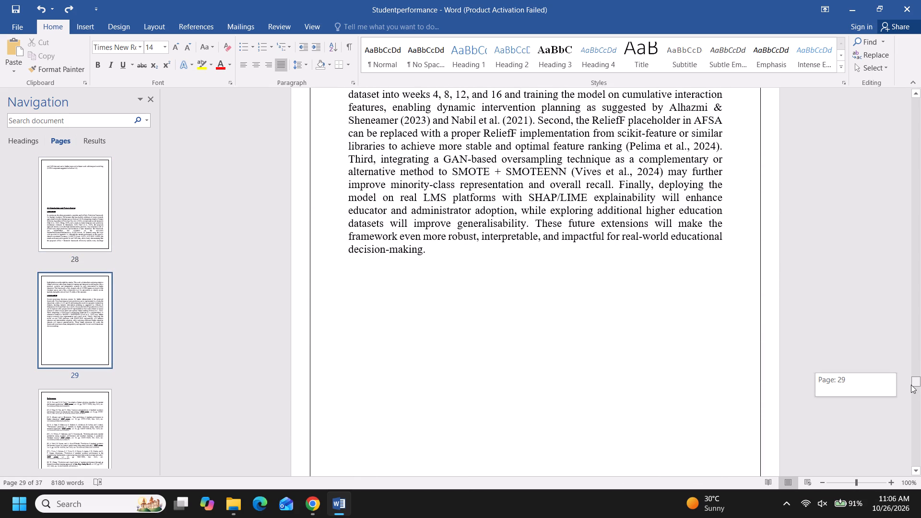
pyautogui.click(911, 385)
pyautogui.doubleClick(911, 385)
pyautogui.moveTo(911, 385); pyautogui.dragTo(911, 375)
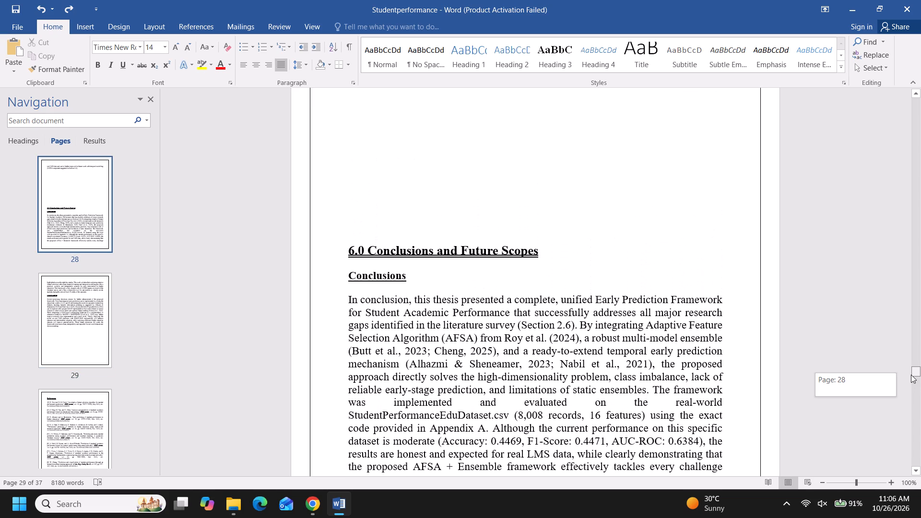
pyautogui.moveTo(911, 375); pyautogui.dragTo(910, 375)
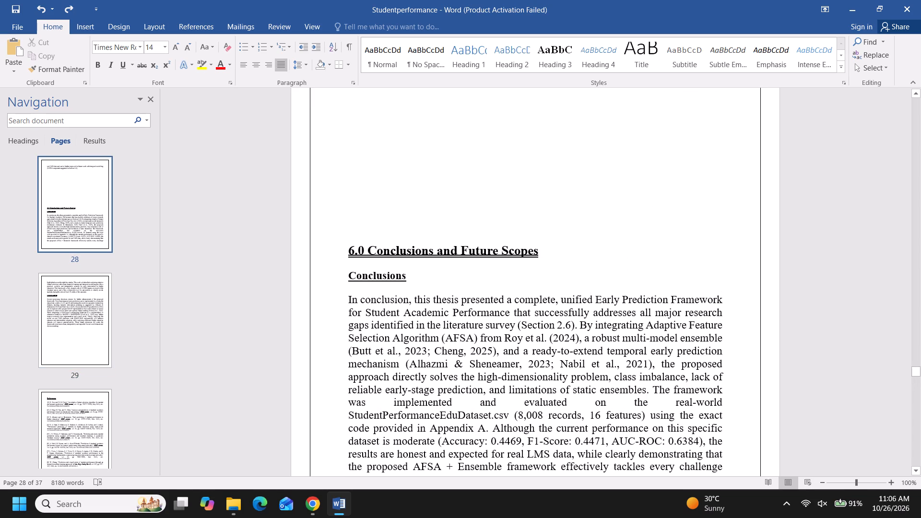
# Delete the blank lines between the Table 5.1 caption and the comparison table on page 27.
pyautogui.click(918, 370)
pyautogui.moveTo(918, 368); pyautogui.dragTo(916, 360)
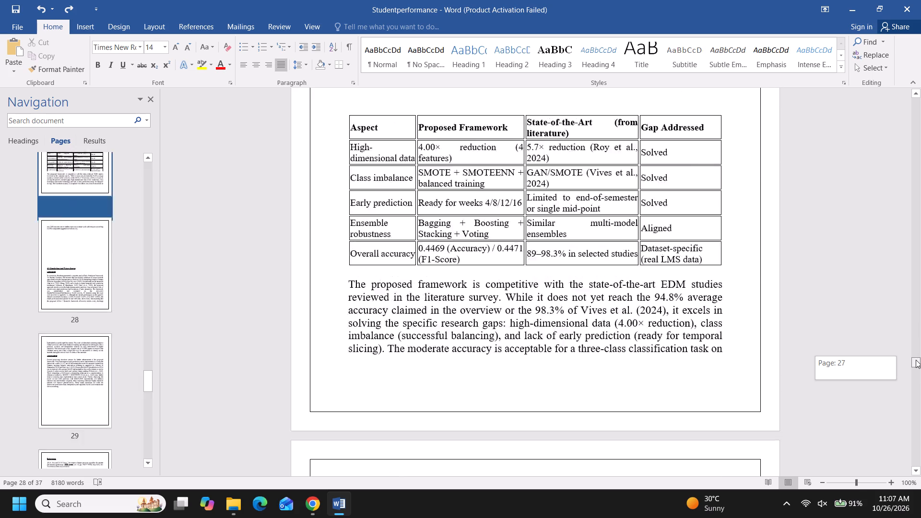
pyautogui.moveTo(916, 360); pyautogui.dragTo(914, 359)
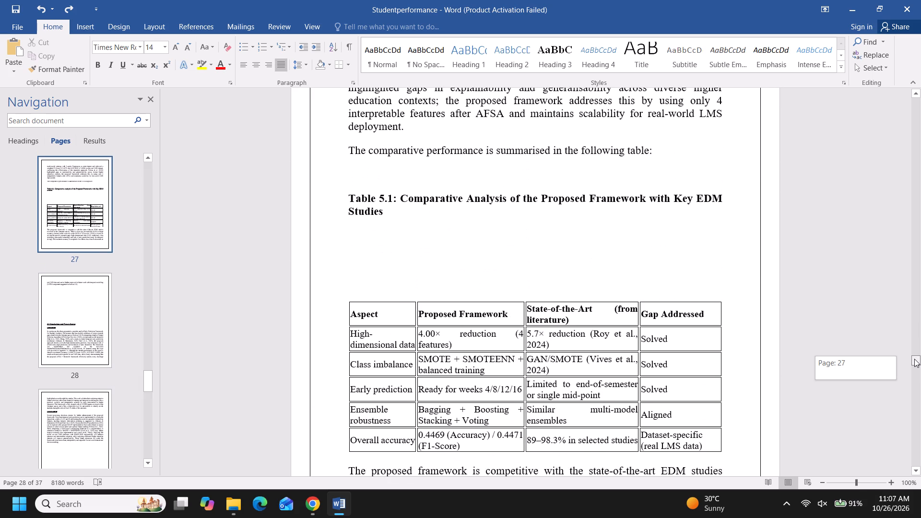
pyautogui.moveTo(914, 359); pyautogui.dragTo(911, 362)
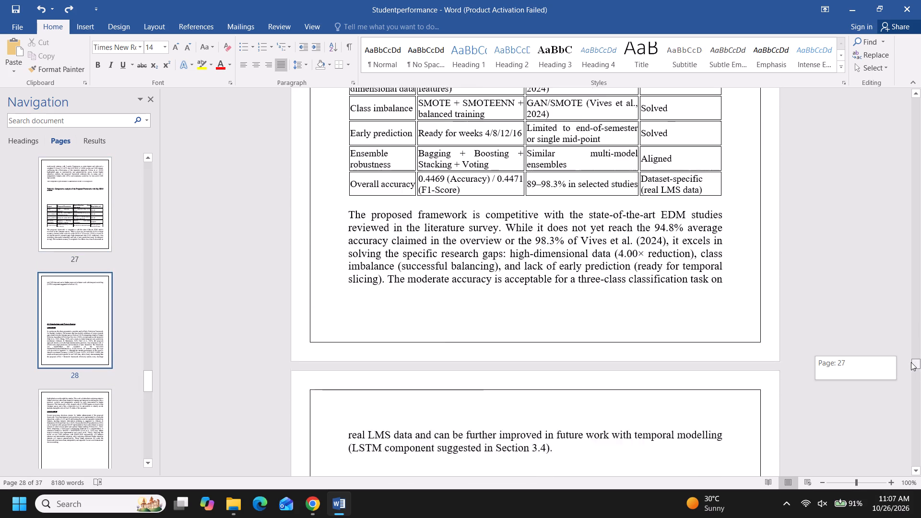
pyautogui.moveTo(911, 362); pyautogui.dragTo(909, 359)
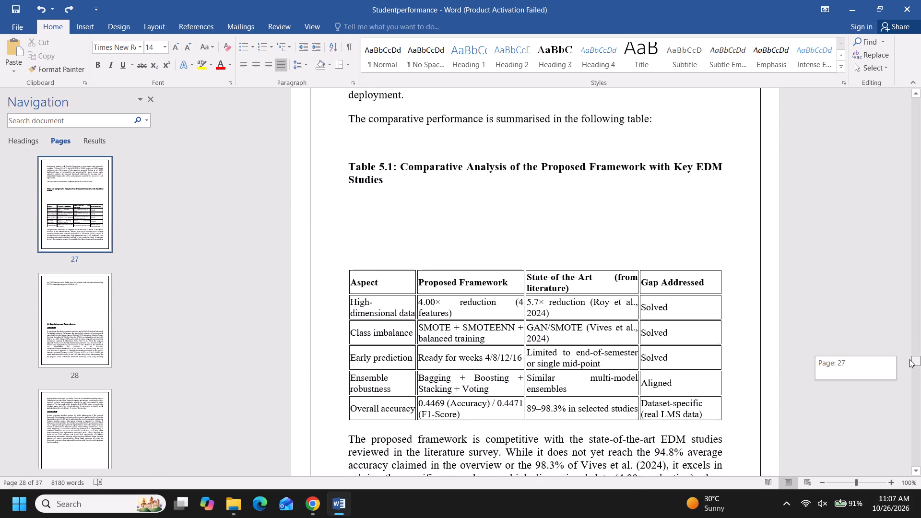
pyautogui.moveTo(909, 359); pyautogui.dragTo(909, 359)
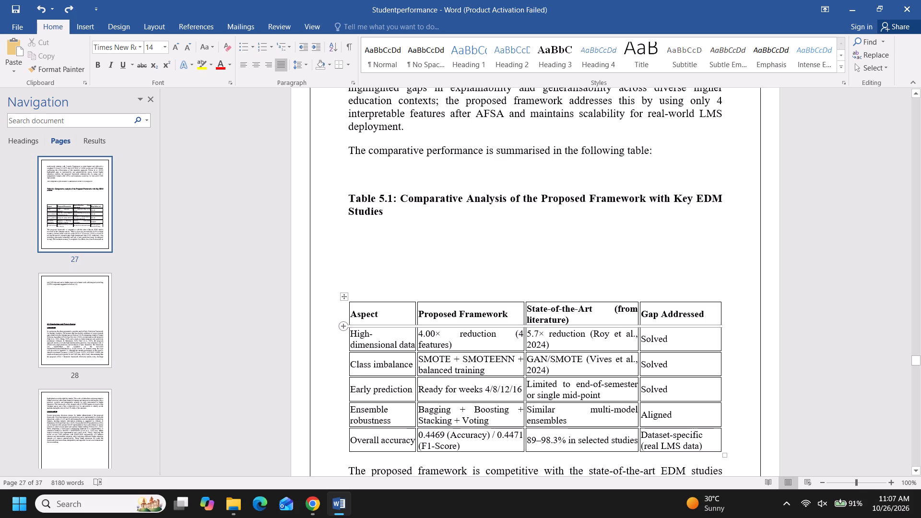
pyautogui.click(369, 276)
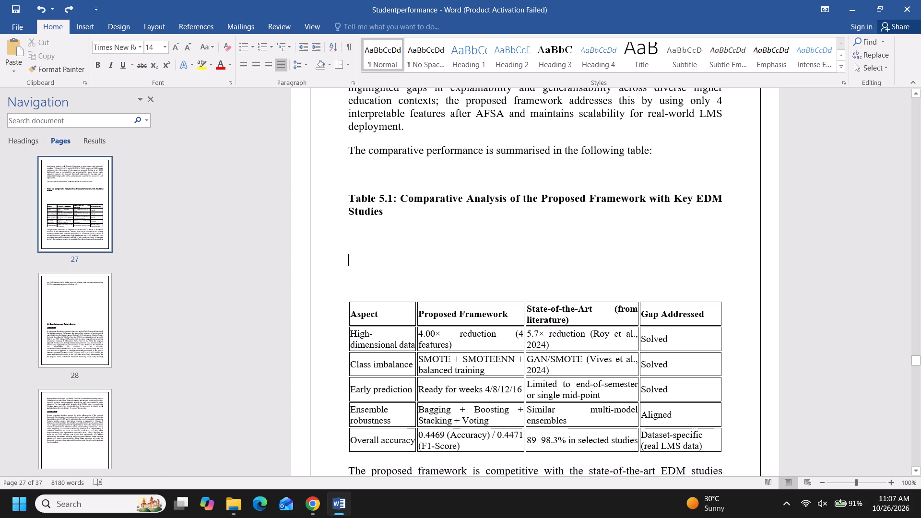
pyautogui.press('BackSpace')
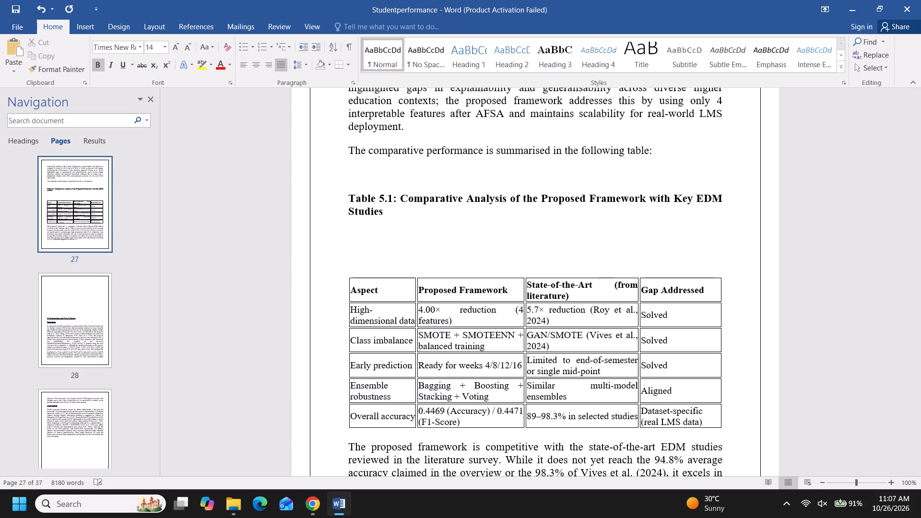
pyautogui.press('Down')
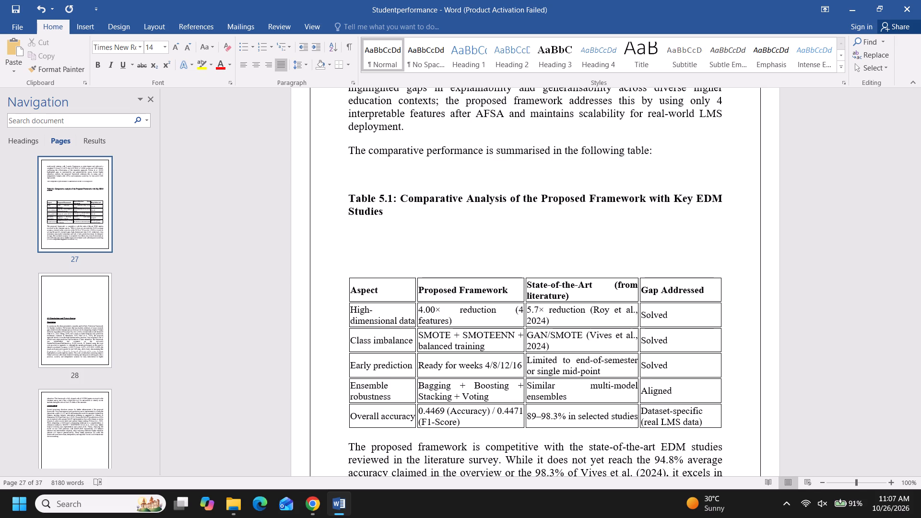
pyautogui.press('BackSpace')
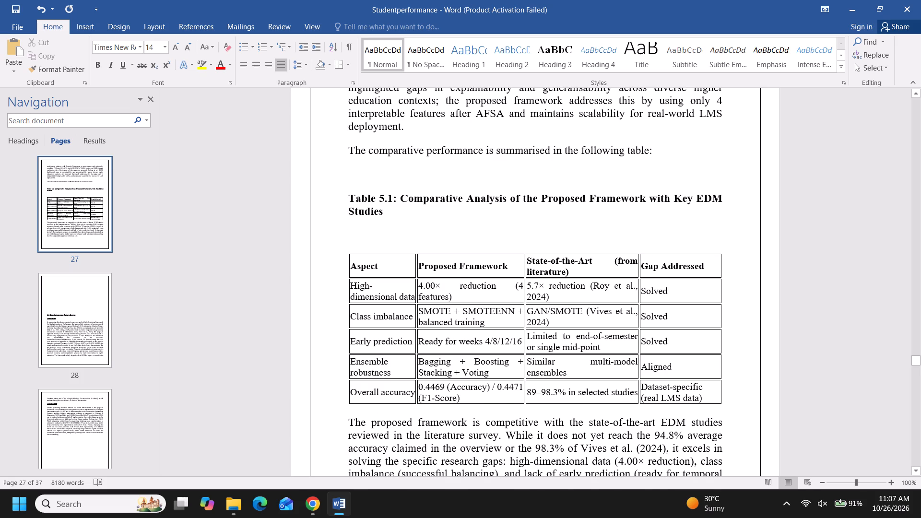
pyautogui.press('BackSpace')
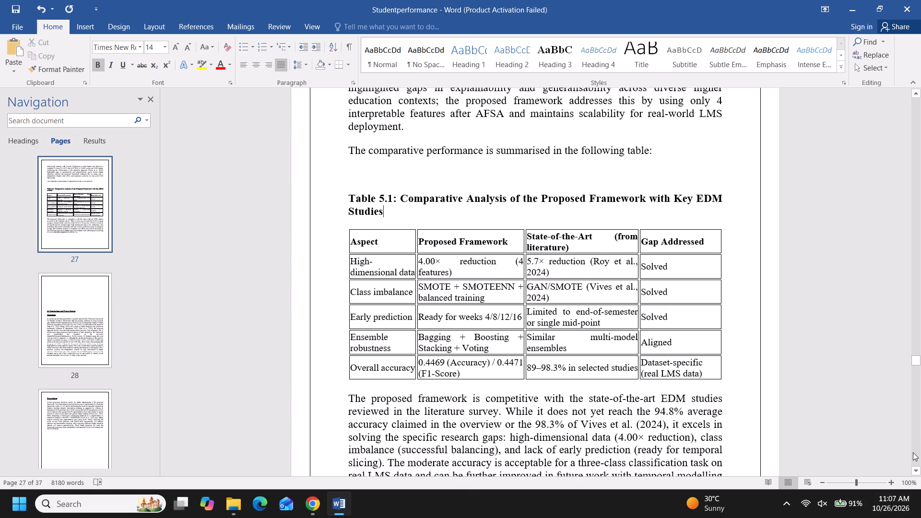
# Remove the blank lines above the "6.0 Conclusions and Future Scopes" heading, keeping the heading at the top of page 28.
pyautogui.doubleClick(917, 357)
pyautogui.moveTo(917, 357); pyautogui.dragTo(917, 362)
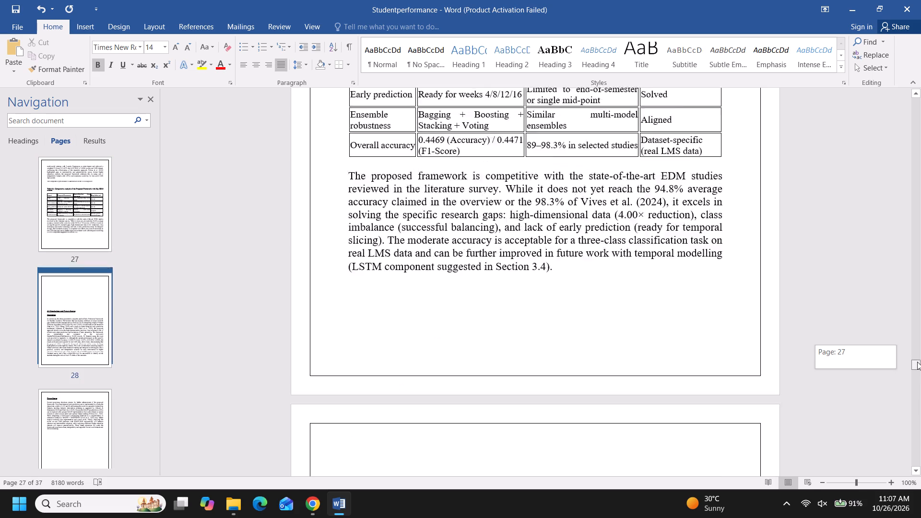
pyautogui.moveTo(917, 362); pyautogui.dragTo(917, 368)
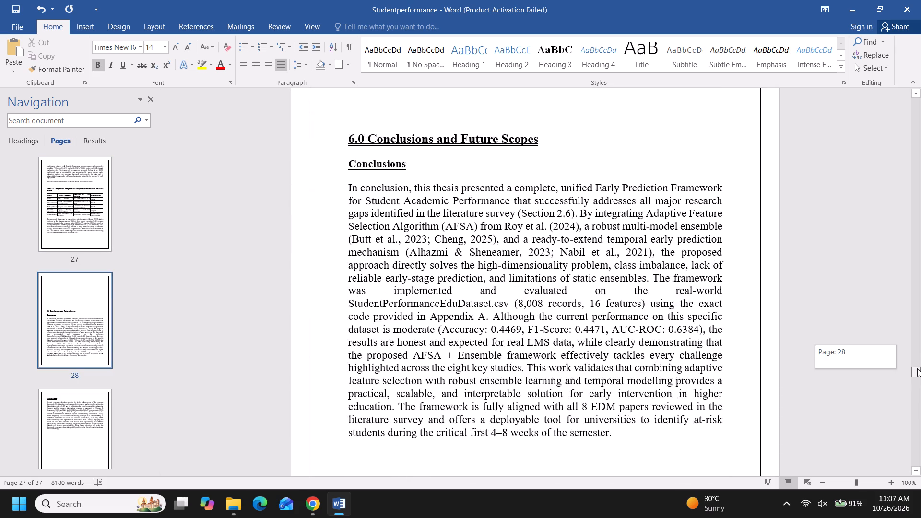
pyautogui.moveTo(917, 368); pyautogui.dragTo(916, 377)
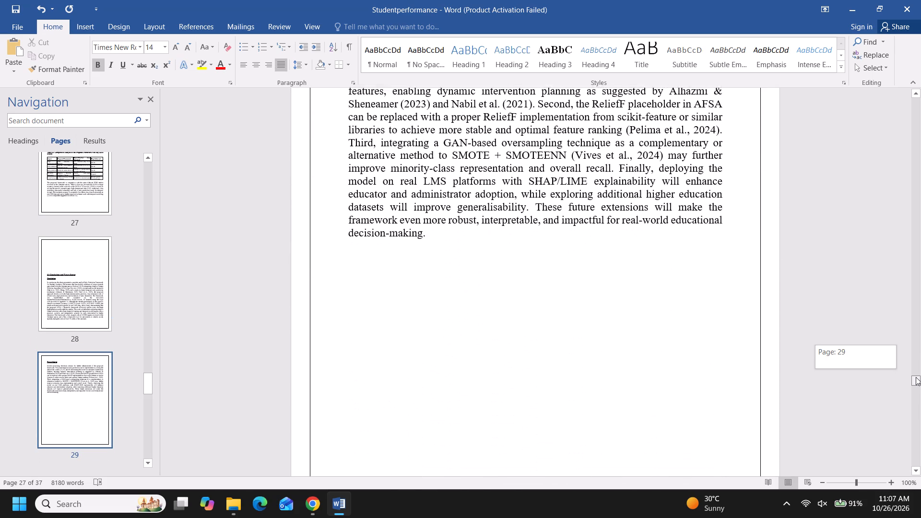
pyautogui.moveTo(916, 377); pyautogui.dragTo(914, 384)
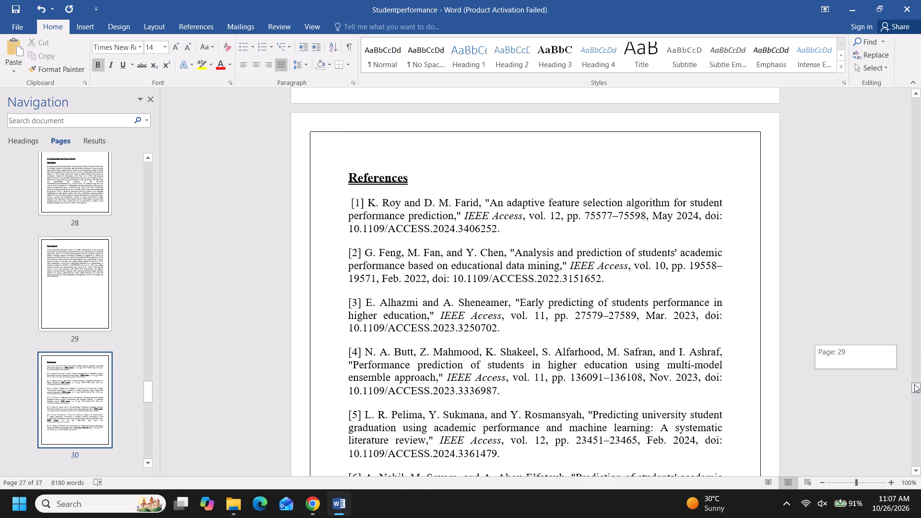
pyautogui.moveTo(914, 384); pyautogui.dragTo(913, 367)
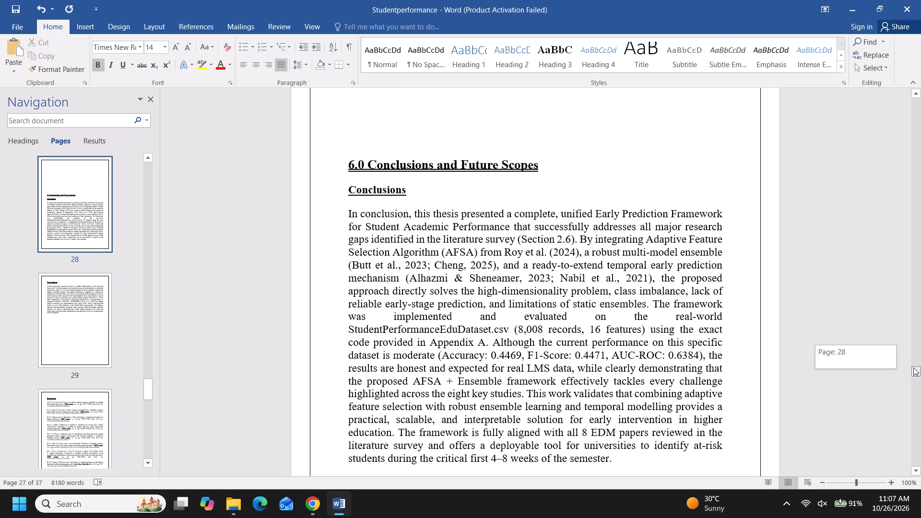
pyautogui.moveTo(913, 367); pyautogui.dragTo(912, 360)
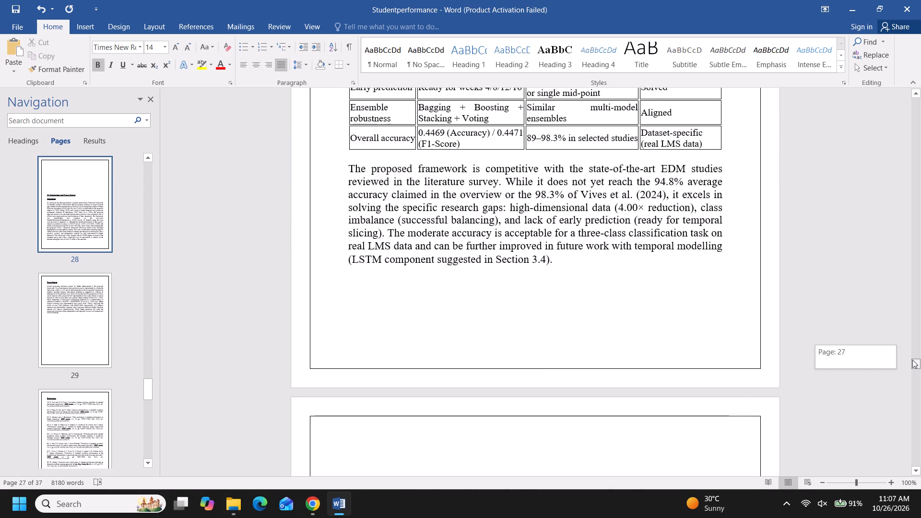
pyautogui.moveTo(912, 360); pyautogui.dragTo(912, 367)
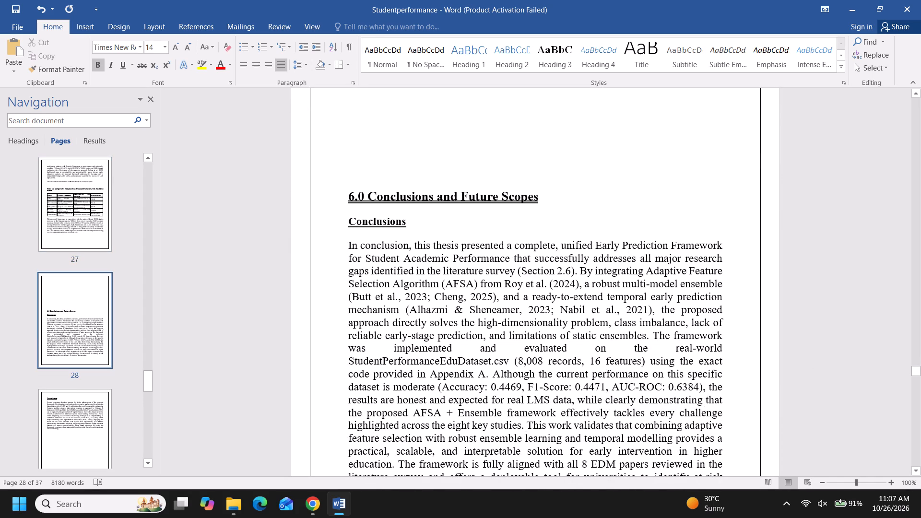
pyautogui.click(342, 194)
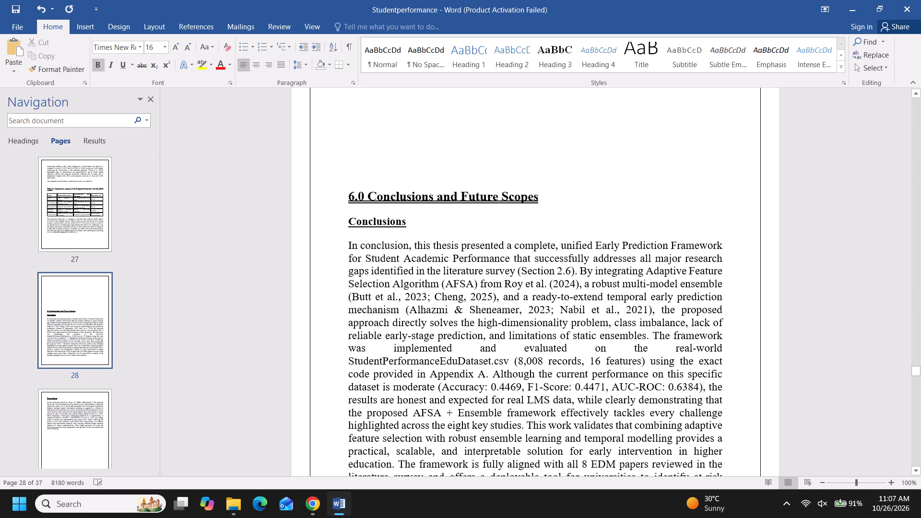
pyautogui.press('BackSpace')
pyautogui.press('BackSpace')
pyautogui.press('BackSpace')
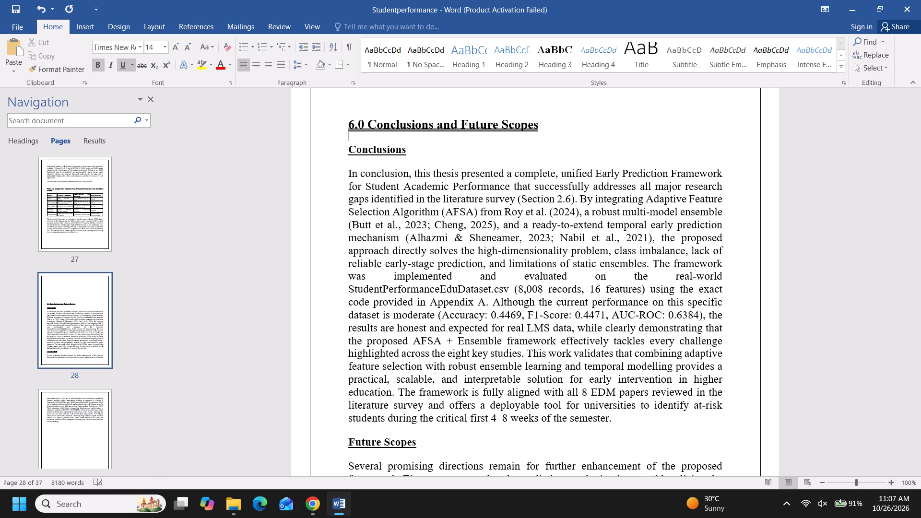
pyautogui.press('BackSpace')
pyautogui.press('BackSpace')
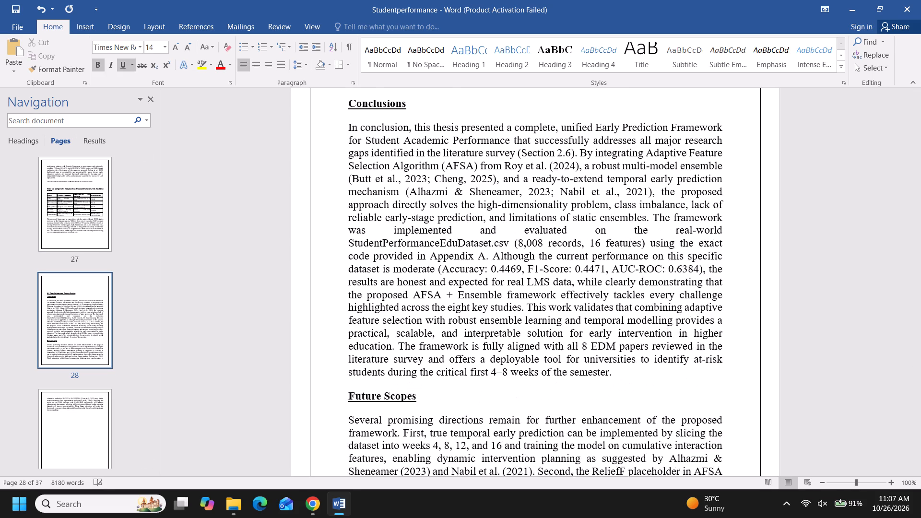
pyautogui.press('BackSpace')
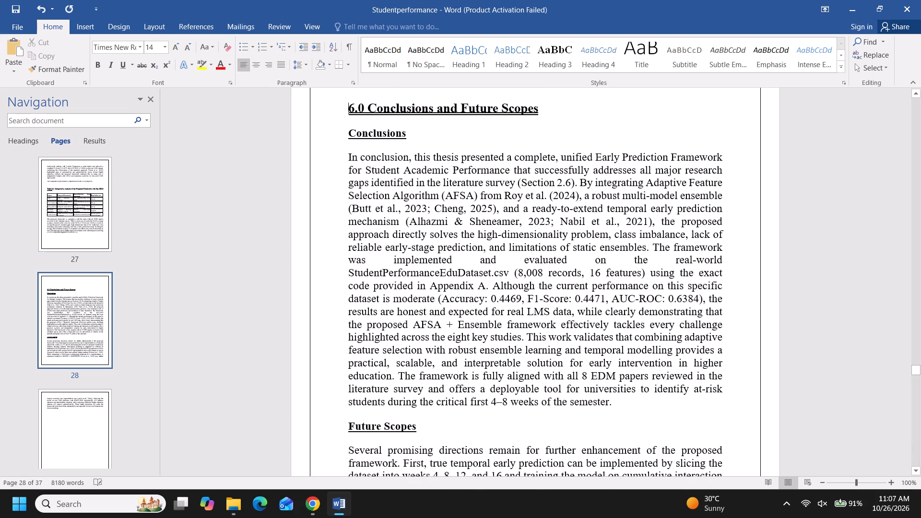
pyautogui.press('BackSpace')
pyautogui.press('BackSpace')
pyautogui.press('BackSpace')
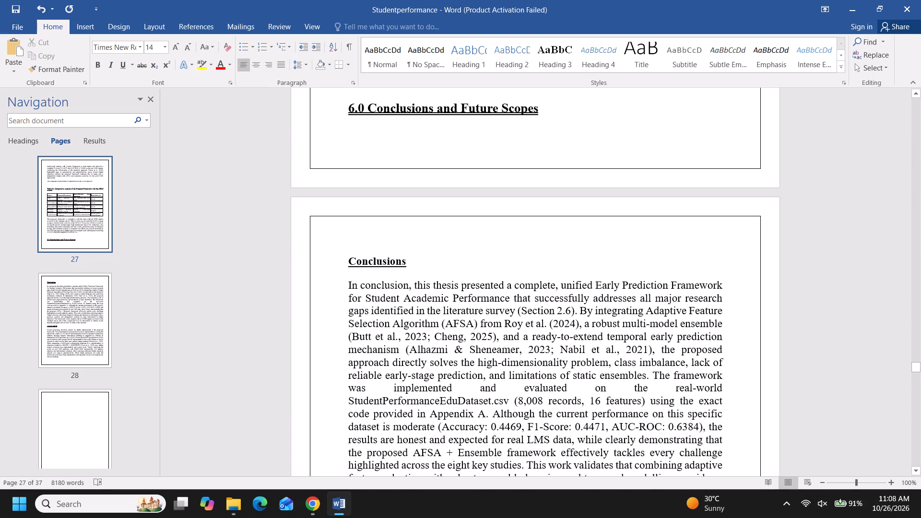
pyautogui.press('Return')
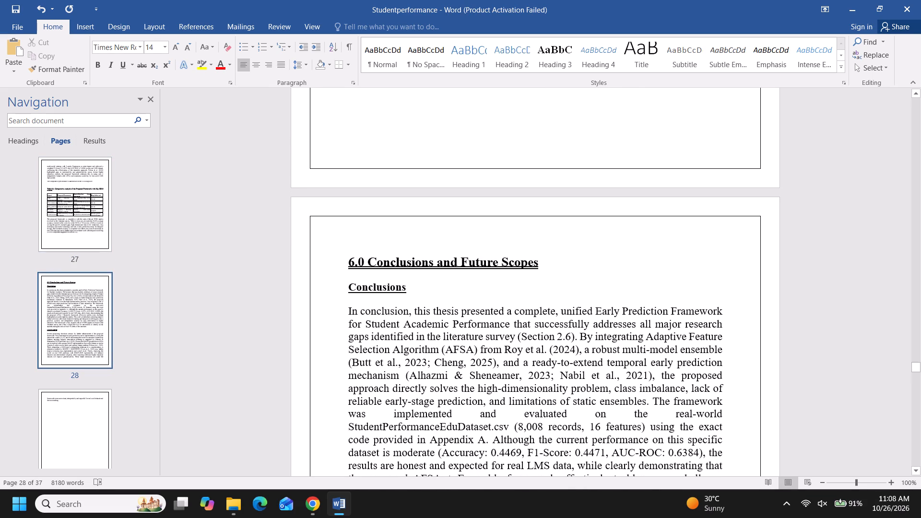
pyautogui.click(915, 366)
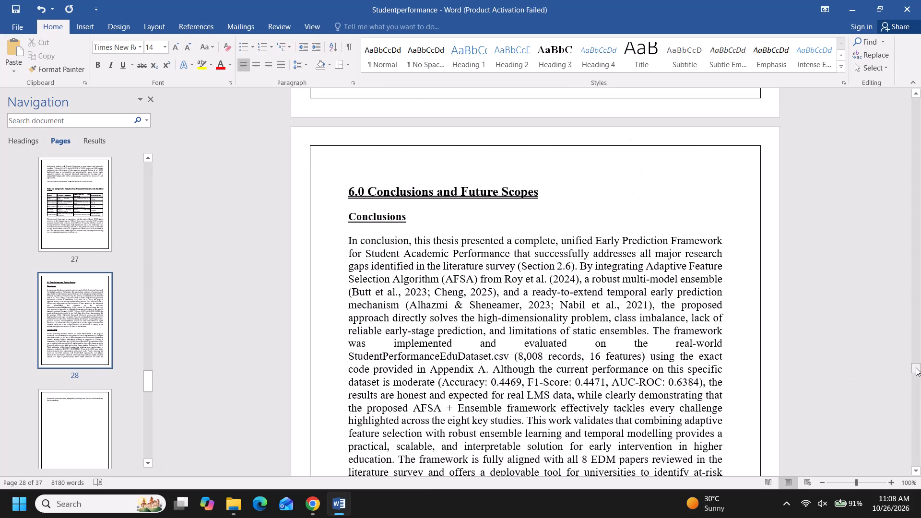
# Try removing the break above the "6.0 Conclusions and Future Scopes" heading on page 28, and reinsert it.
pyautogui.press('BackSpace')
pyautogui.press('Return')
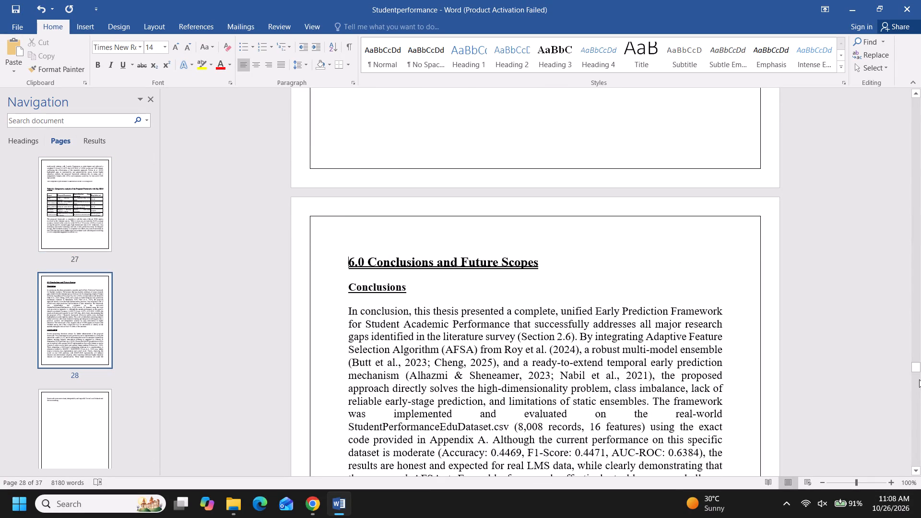
# Join the Future Scopes paragraph to its heading on one line, separated by a space that is not underlined.
pyautogui.moveTo(917, 369); pyautogui.dragTo(916, 378)
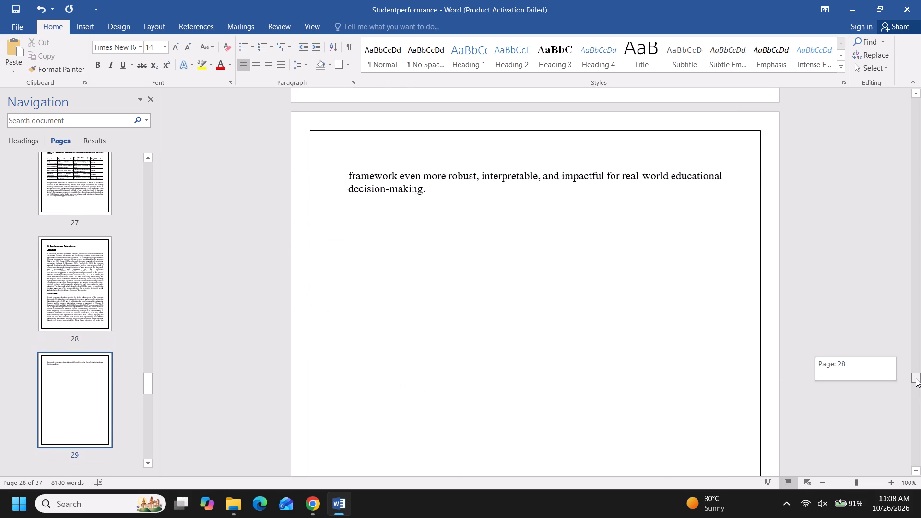
pyautogui.moveTo(916, 378); pyautogui.dragTo(912, 375)
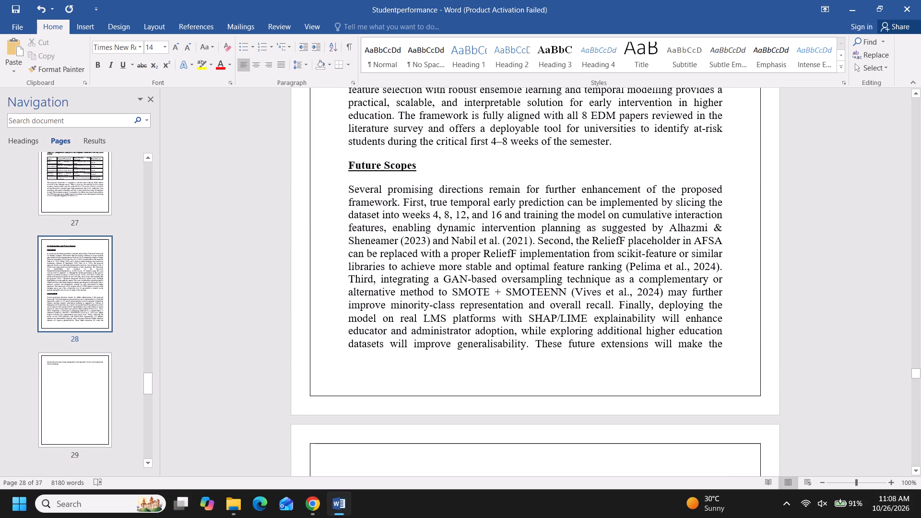
pyautogui.click(353, 188)
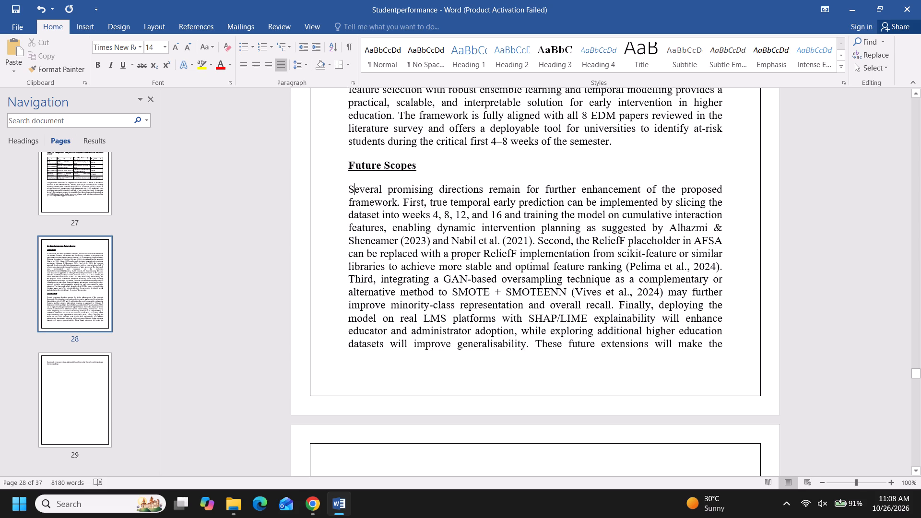
pyautogui.press('Left')
pyautogui.press('BackSpace')
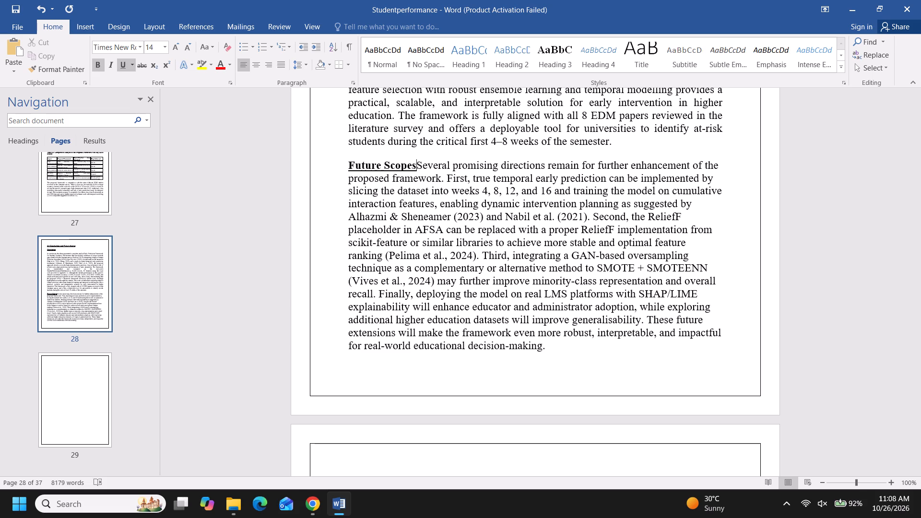
pyautogui.press('space')
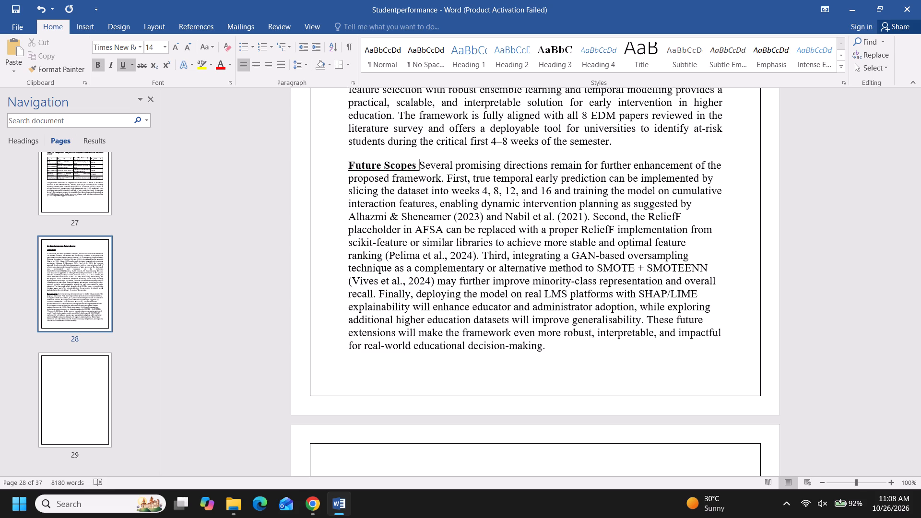
pyautogui.click(124, 63)
pyautogui.press('BackSpace')
pyautogui.press('space')
pyautogui.press('BackSpace')
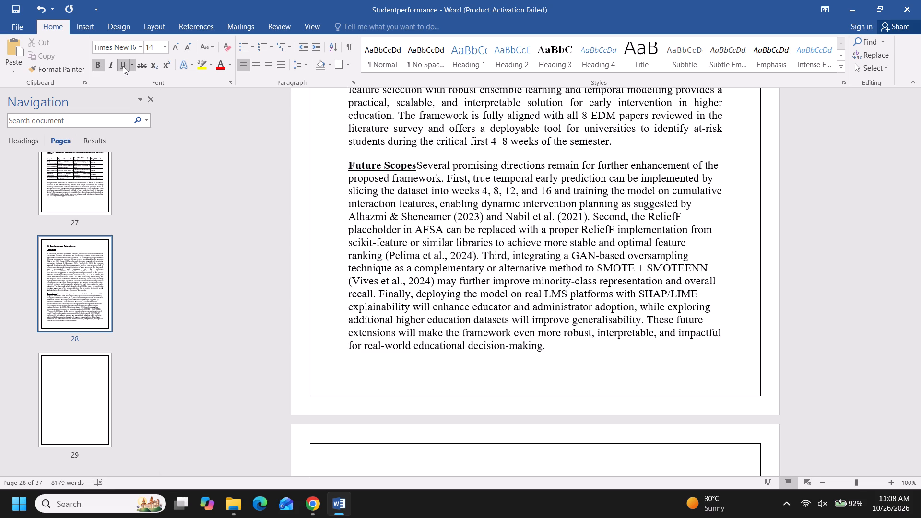
pyautogui.click(123, 66)
pyautogui.press('space')
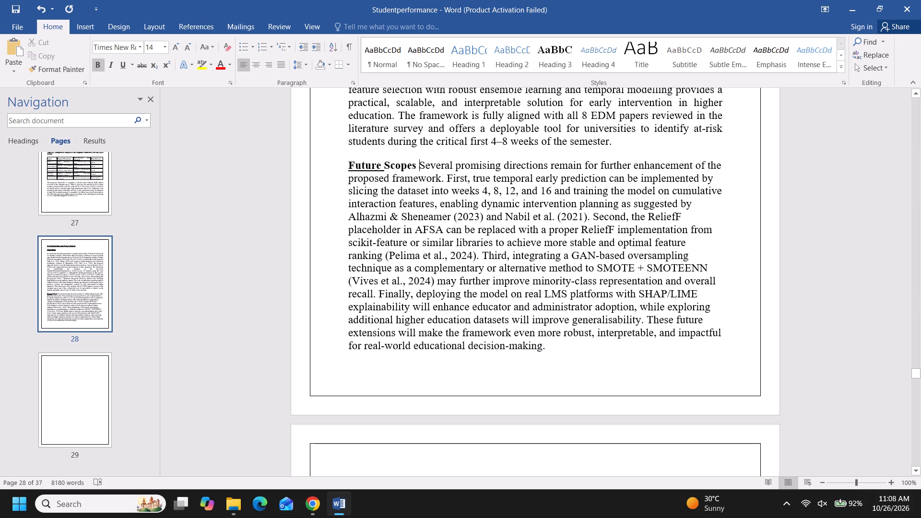
# Underline the word "Scopes" in the Future Scopes run-in heading again.
pyautogui.moveTo(415, 166); pyautogui.dragTo(398, 166)
pyautogui.moveTo(398, 166); pyautogui.dragTo(381, 166)
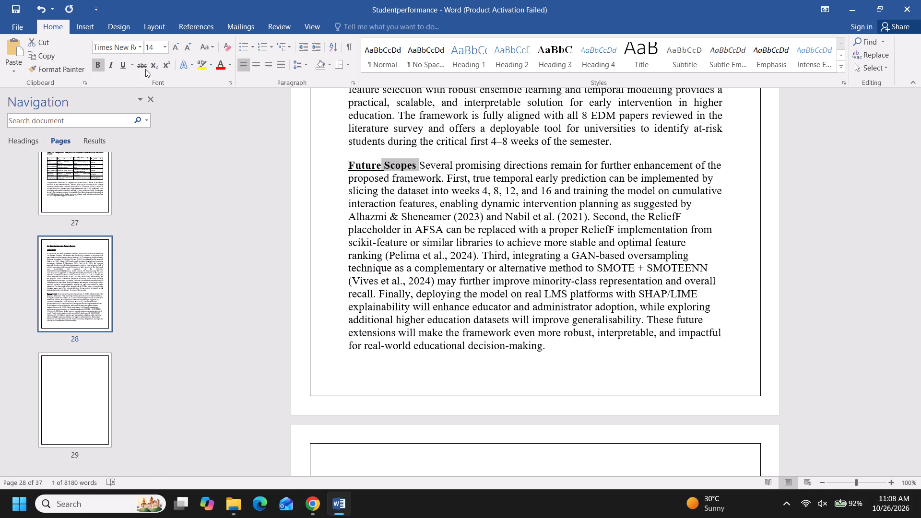
pyautogui.click(132, 66)
pyautogui.click(133, 73)
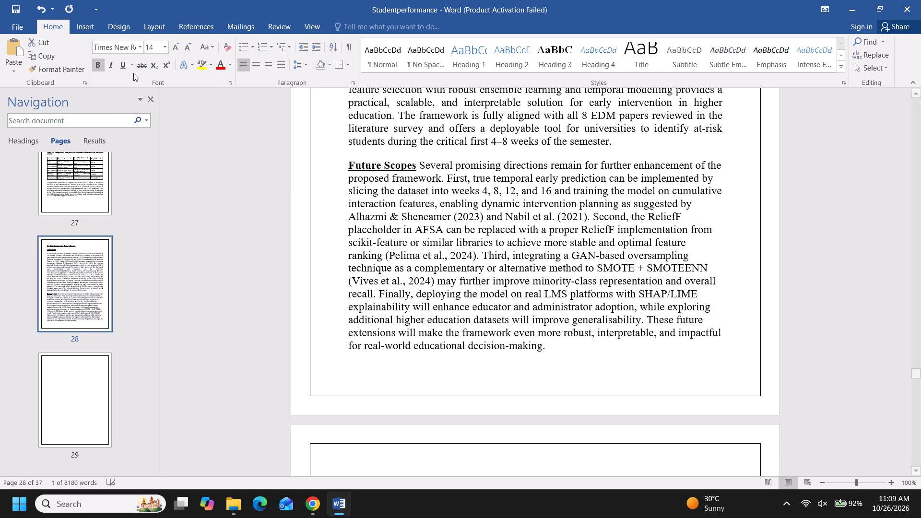
pyautogui.click(397, 214)
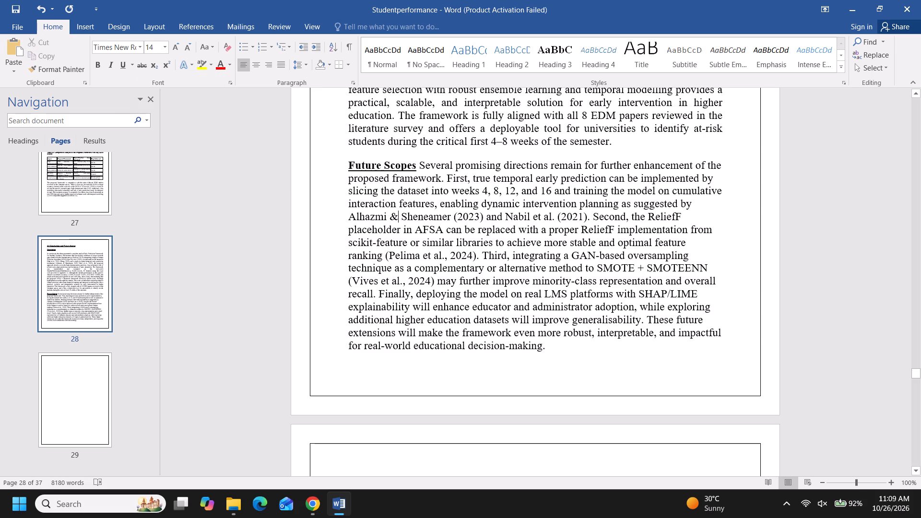
# Add a colon after the Future Scopes run-in heading.
pyautogui.click(418, 165)
pyautogui.hotkey('shift', ':')
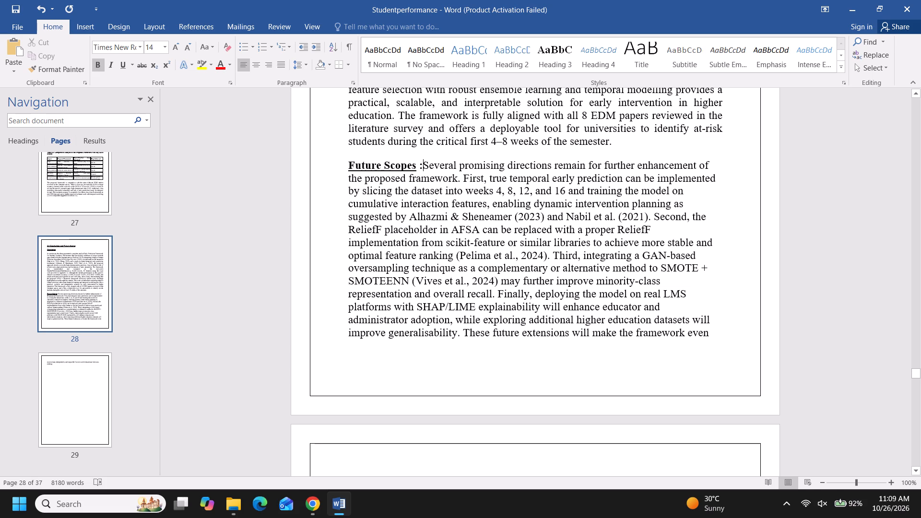
# Justify the whole Future Scopes paragraph, from its run-in heading to "decision-making.".
pyautogui.click(911, 373)
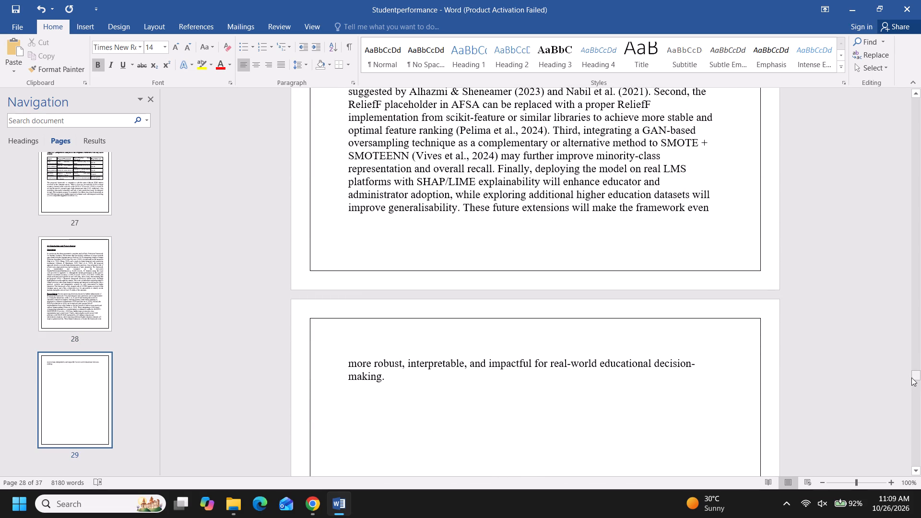
pyautogui.click(911, 378)
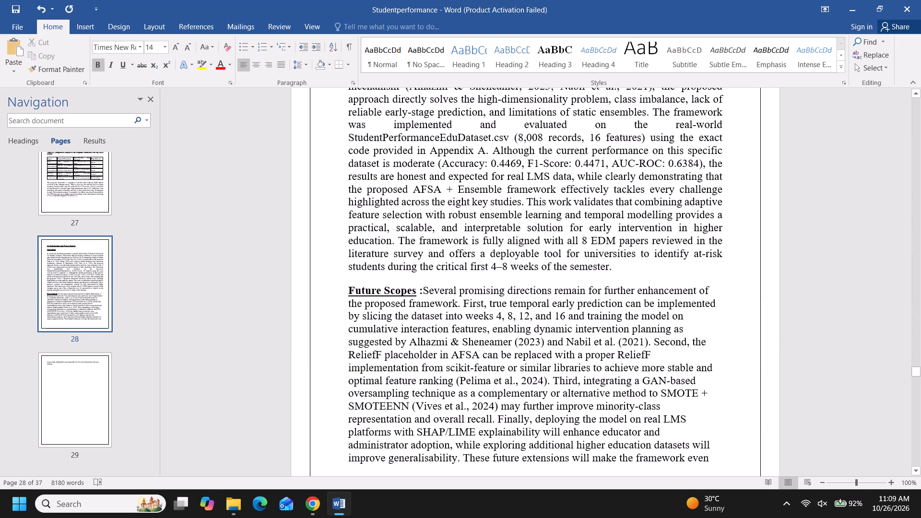
pyautogui.moveTo(348, 285); pyautogui.dragTo(348, 284)
pyautogui.moveTo(348, 284); pyautogui.dragTo(488, 374)
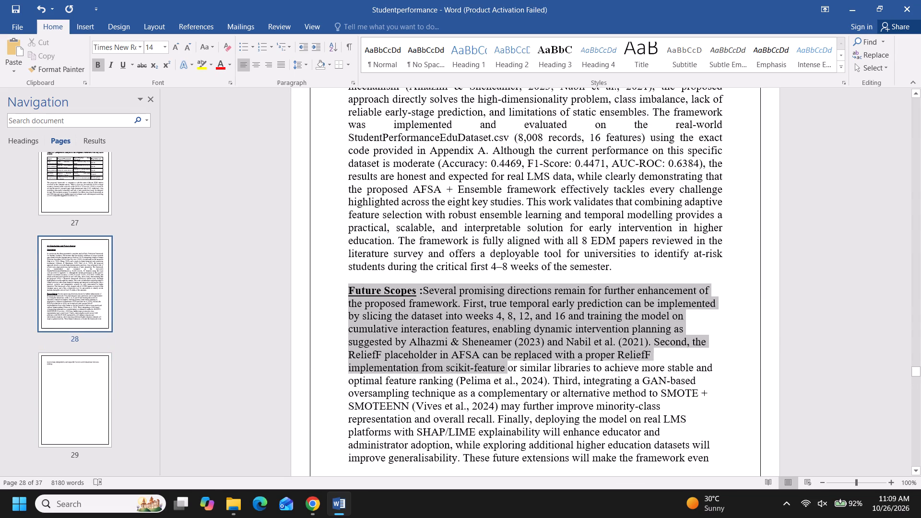
pyautogui.moveTo(488, 374); pyautogui.dragTo(539, 459)
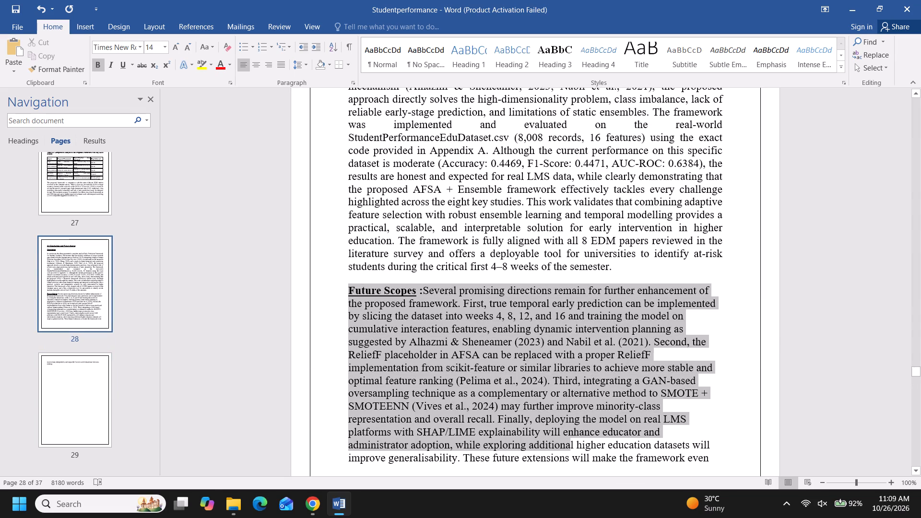
pyautogui.moveTo(539, 459); pyautogui.dragTo(543, 478)
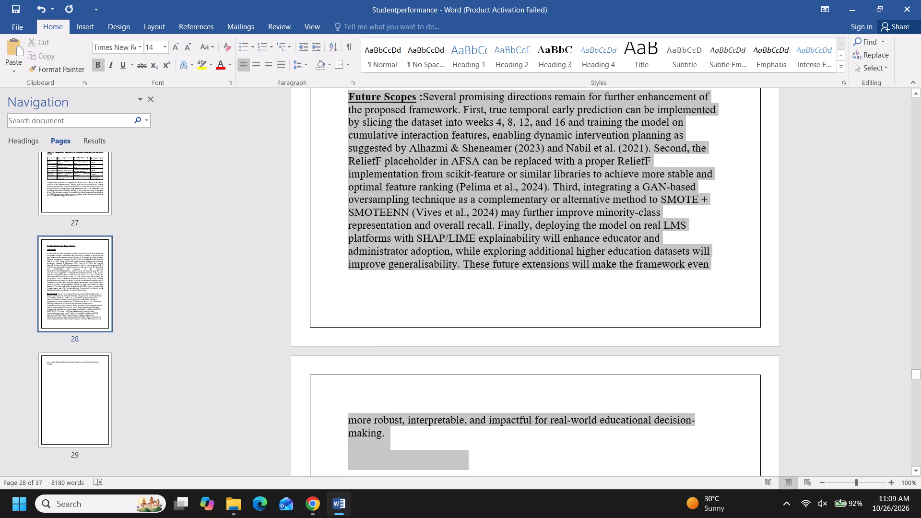
pyautogui.moveTo(543, 478); pyautogui.dragTo(485, 380)
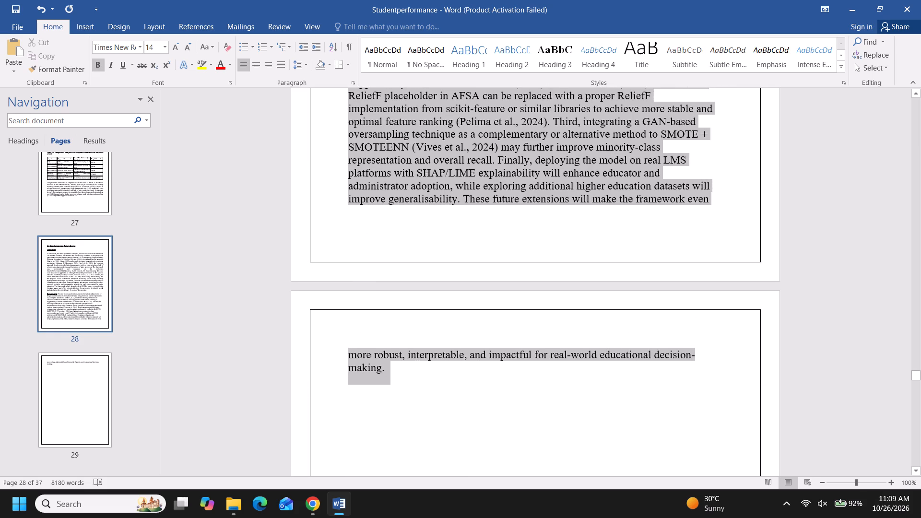
pyautogui.moveTo(485, 380); pyautogui.dragTo(476, 372)
pyautogui.hotkey('ctrl', 'j')
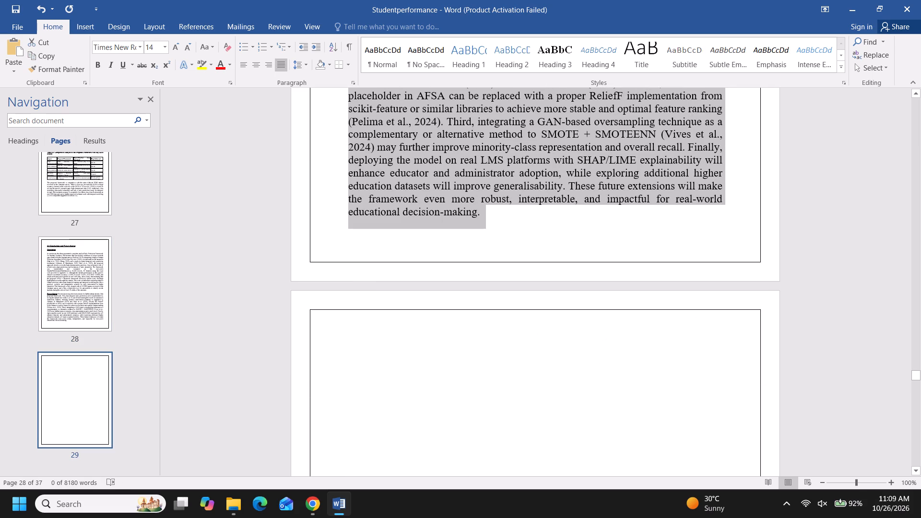
pyautogui.click(476, 372)
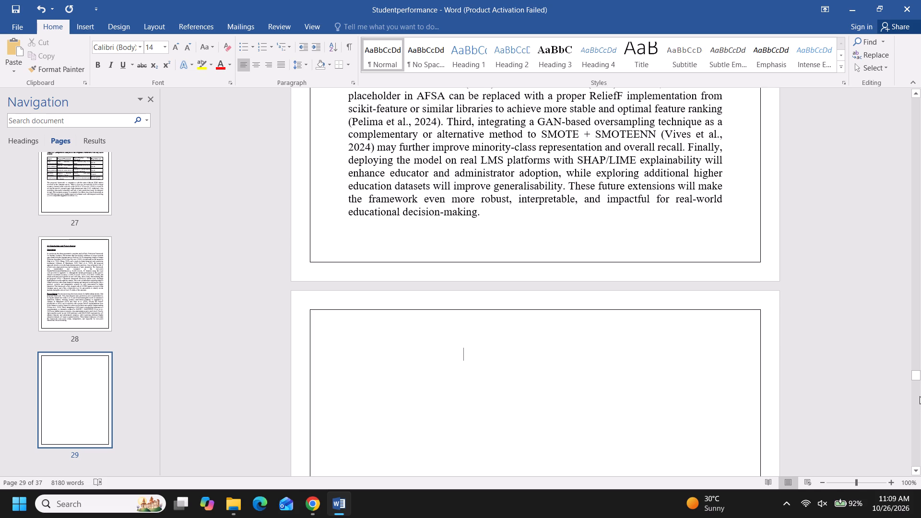
# Correct the spacing around the Future Scopes colon by accepting the grammar suggestion "Scopes: Several".
pyautogui.click(913, 377)
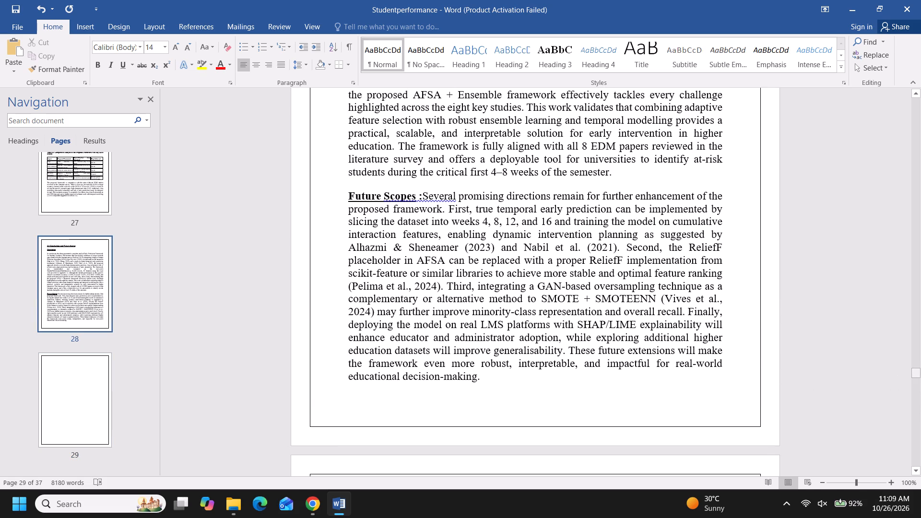
pyautogui.click(419, 197)
pyautogui.rightClick(419, 197)
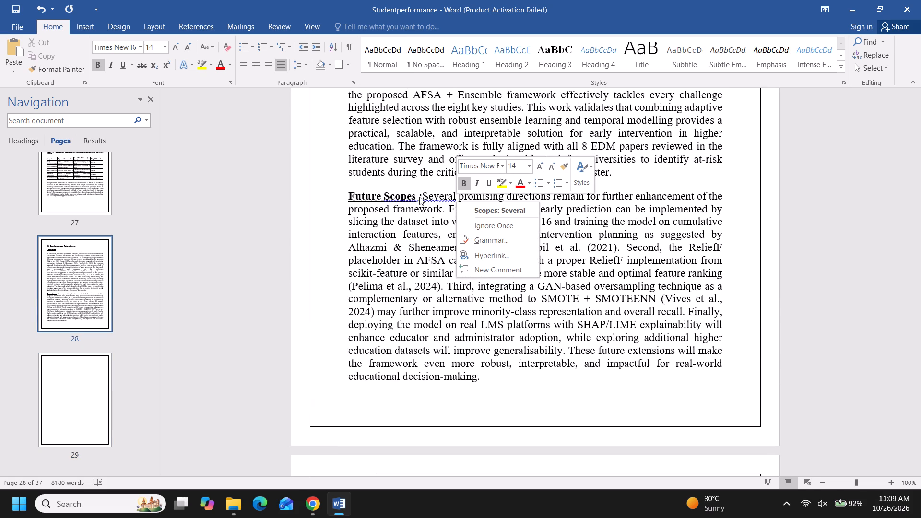
pyautogui.click(487, 207)
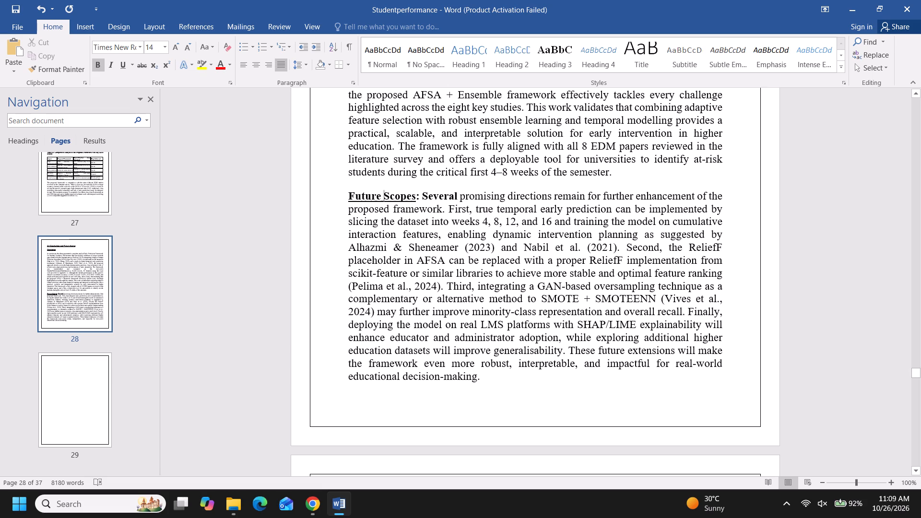
# Remove the bold formatting from "Several" at the start of the Future Scopes text.
pyautogui.moveTo(422, 196); pyautogui.dragTo(451, 193)
pyautogui.moveTo(451, 193); pyautogui.dragTo(458, 193)
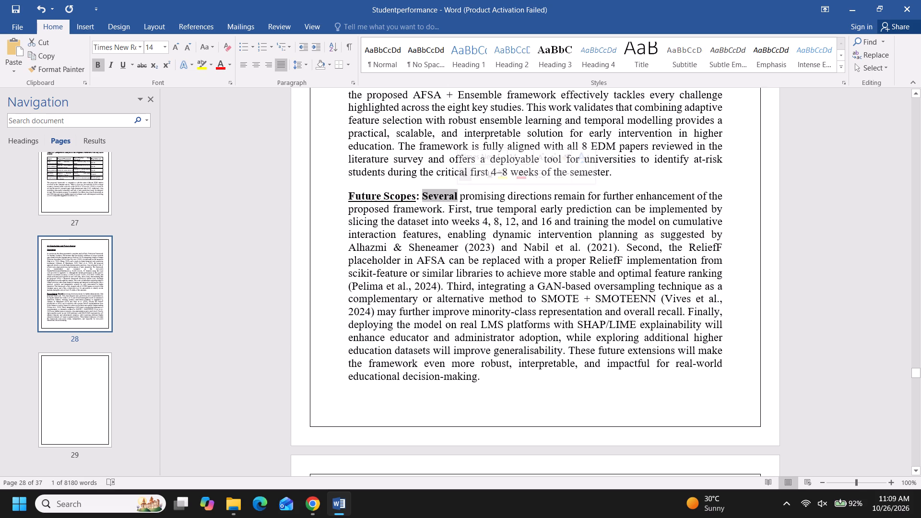
pyautogui.click(95, 65)
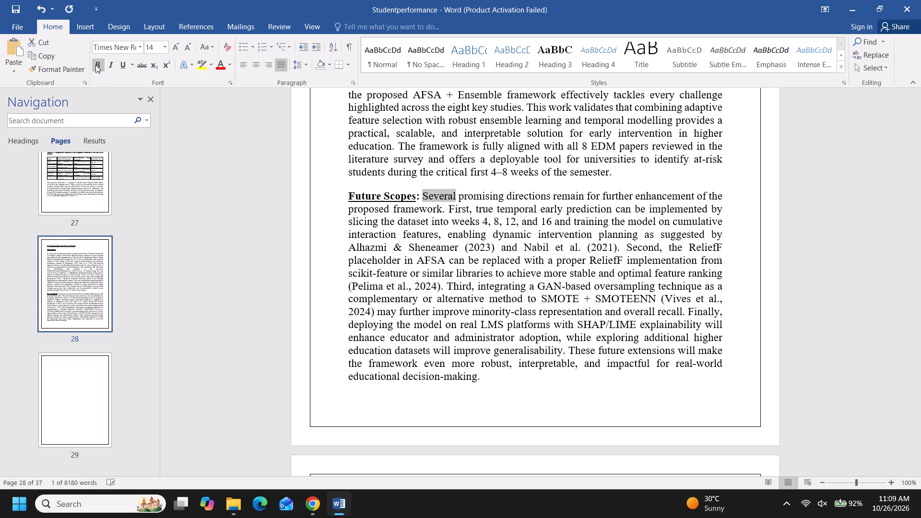
pyautogui.click(475, 268)
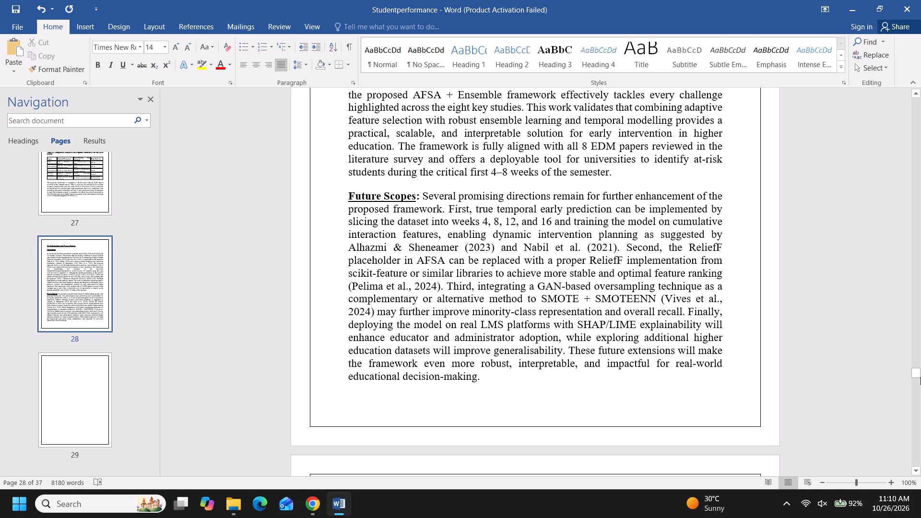
# Remove the blank page between the end of the Future Scopes text and the References section.
pyautogui.moveTo(919, 376); pyautogui.dragTo(919, 379)
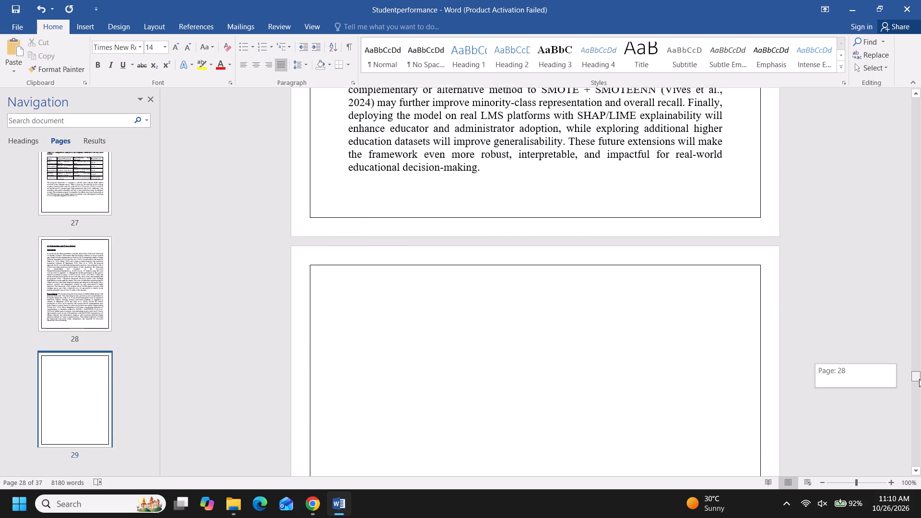
pyautogui.moveTo(919, 379); pyautogui.dragTo(919, 388)
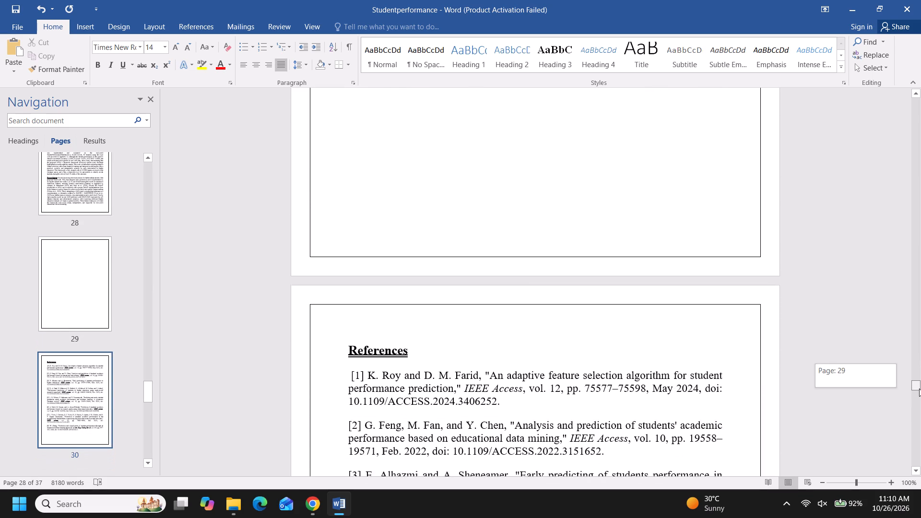
pyautogui.moveTo(919, 388); pyautogui.dragTo(917, 380)
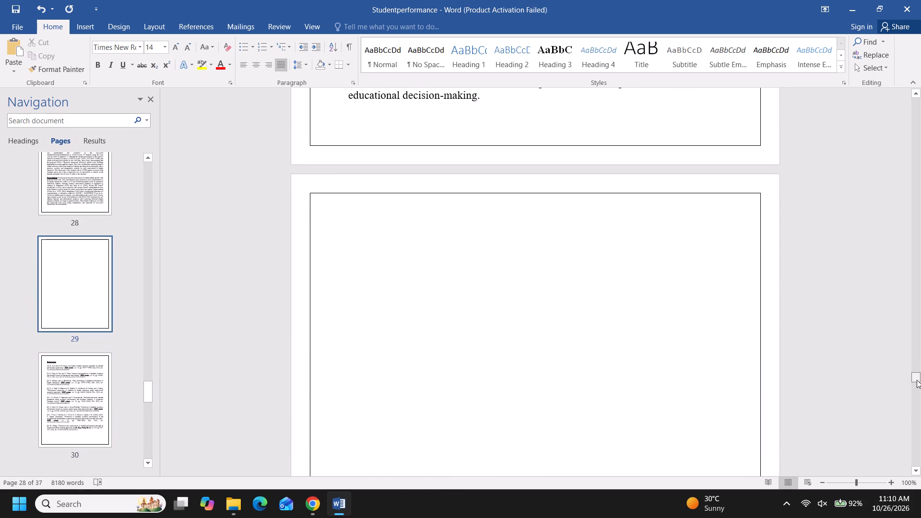
pyautogui.click(533, 379)
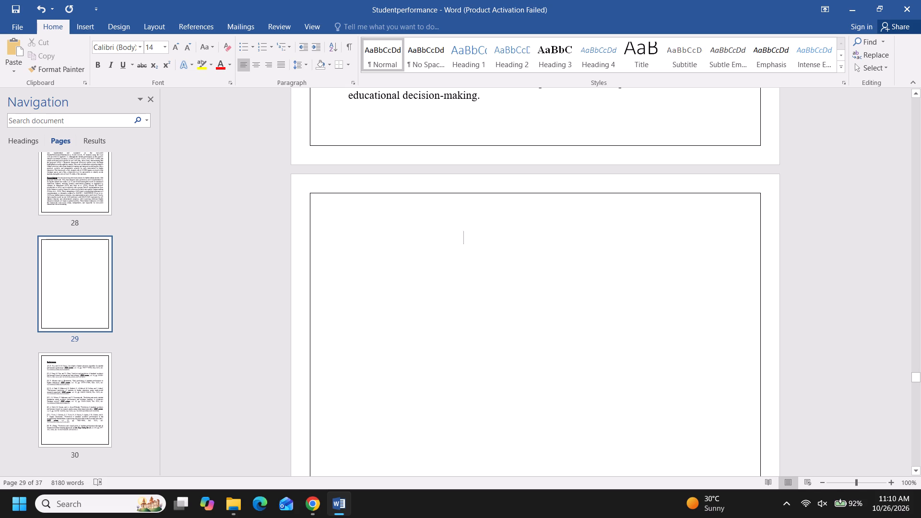
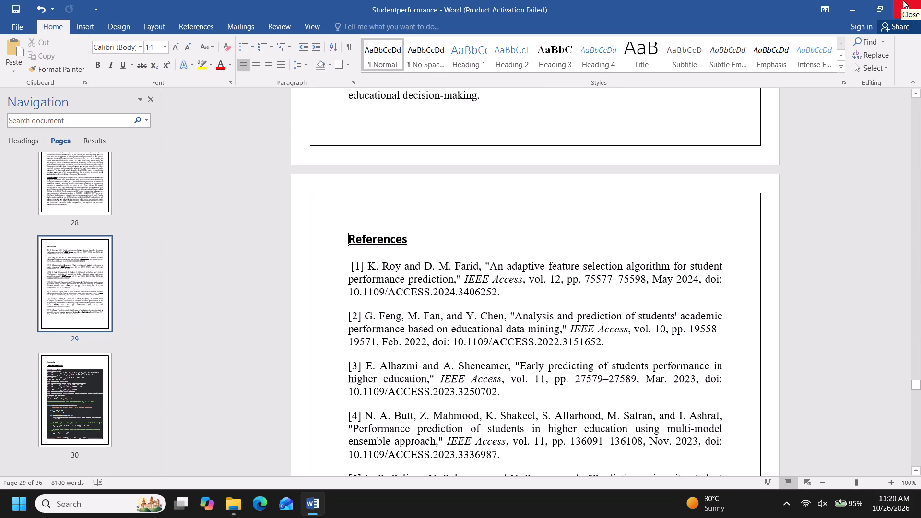
# Save the Studentperformance document and close Word.
pyautogui.hotkey('ctrl', 's')
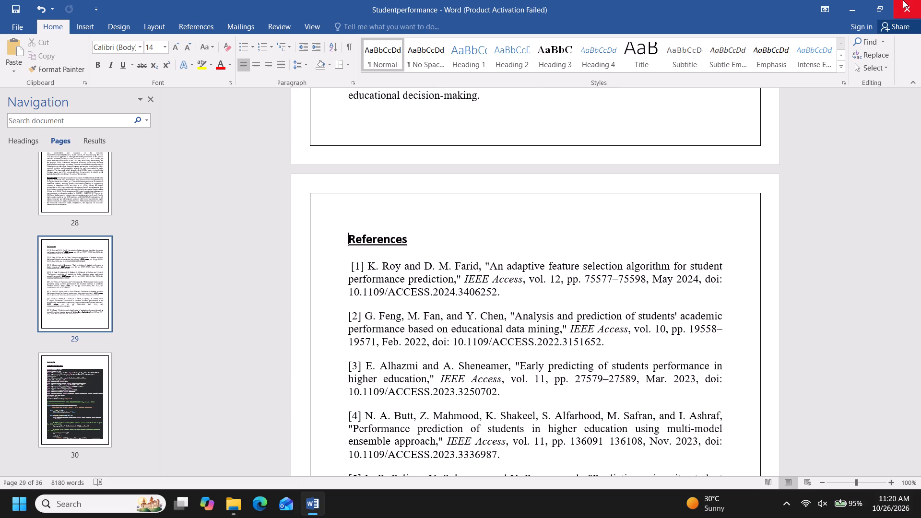
pyautogui.click(903, 0)
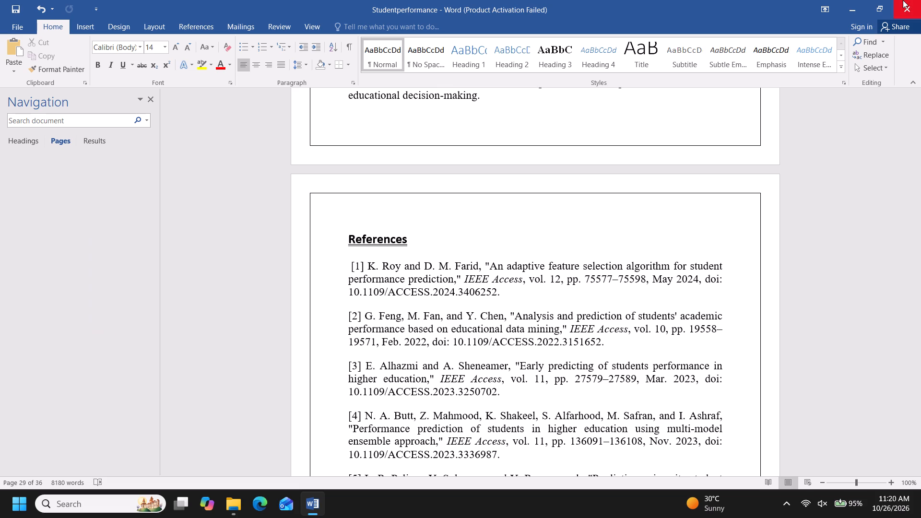
# Close the ISRO folder window to return to the desktop.
pyautogui.click(903, 0)
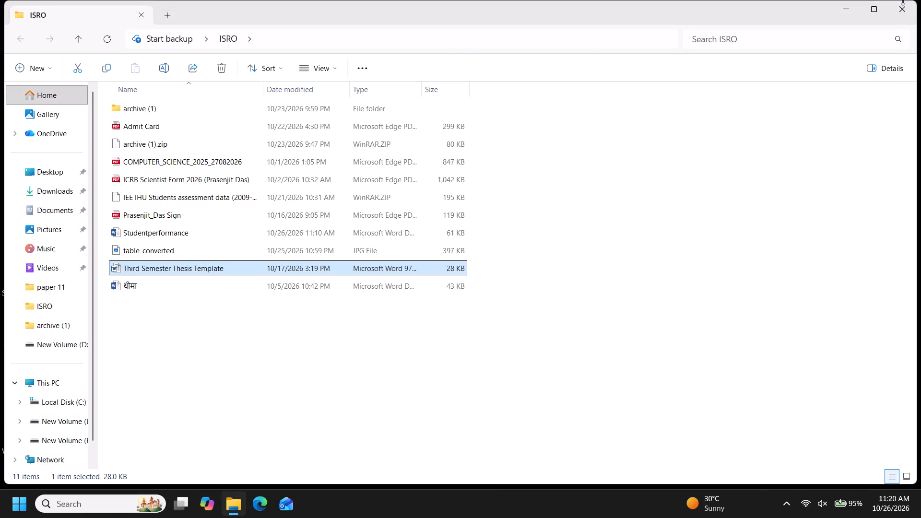
pyautogui.click(903, 8)
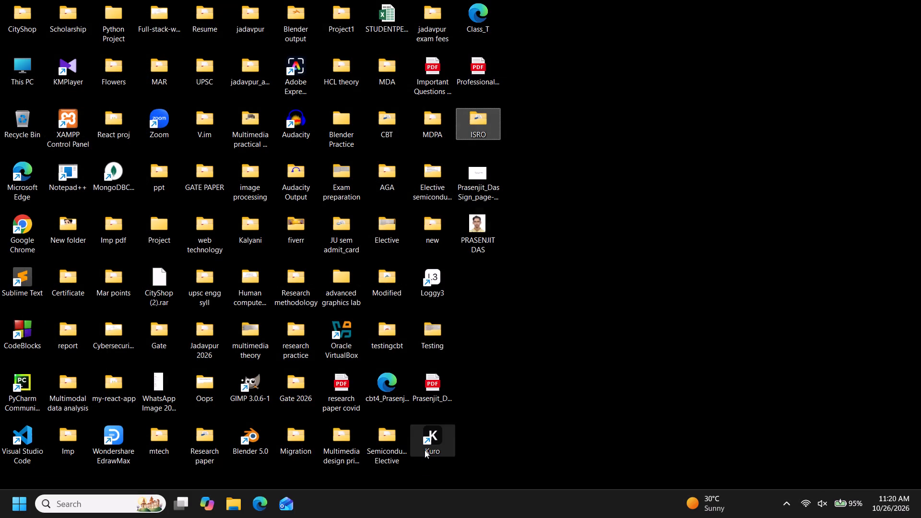
# Launch the Kuro application from the desktop.
pyautogui.doubleClick(425, 450)
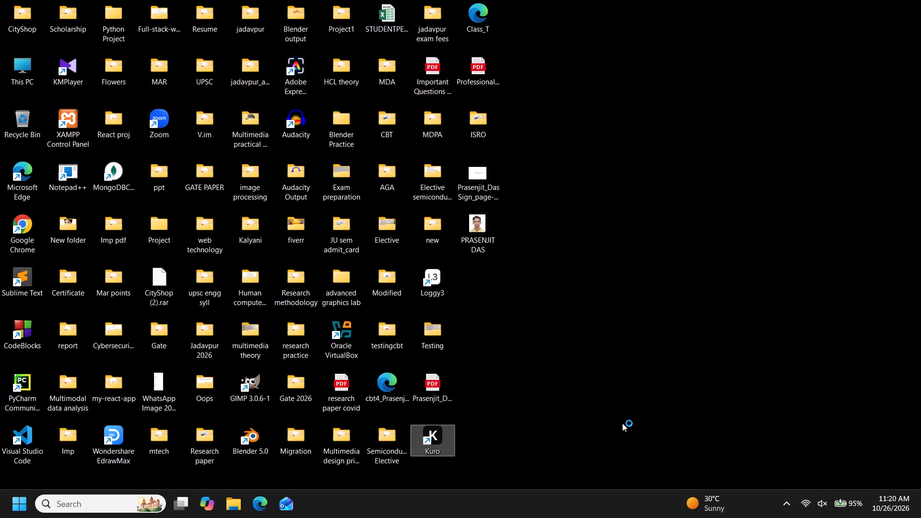